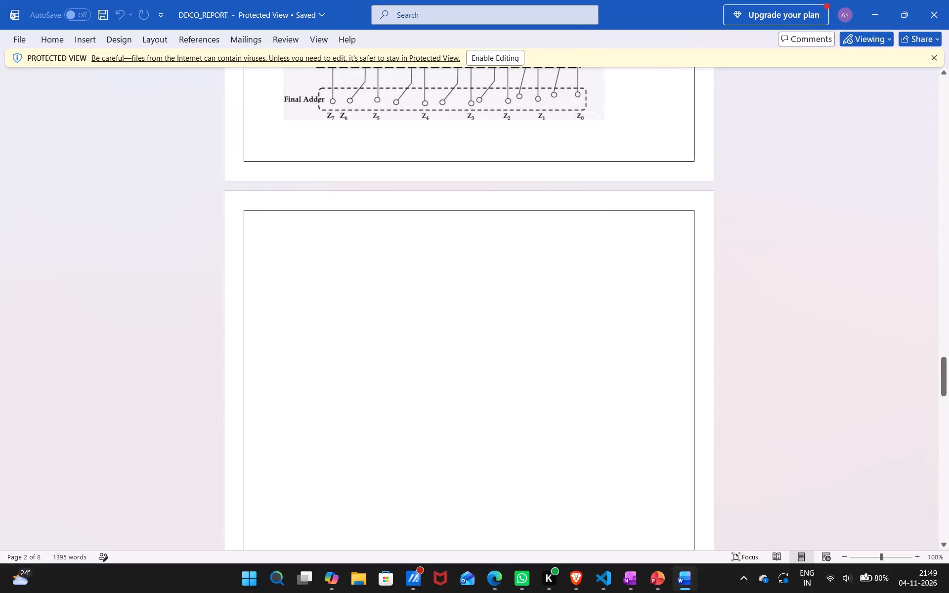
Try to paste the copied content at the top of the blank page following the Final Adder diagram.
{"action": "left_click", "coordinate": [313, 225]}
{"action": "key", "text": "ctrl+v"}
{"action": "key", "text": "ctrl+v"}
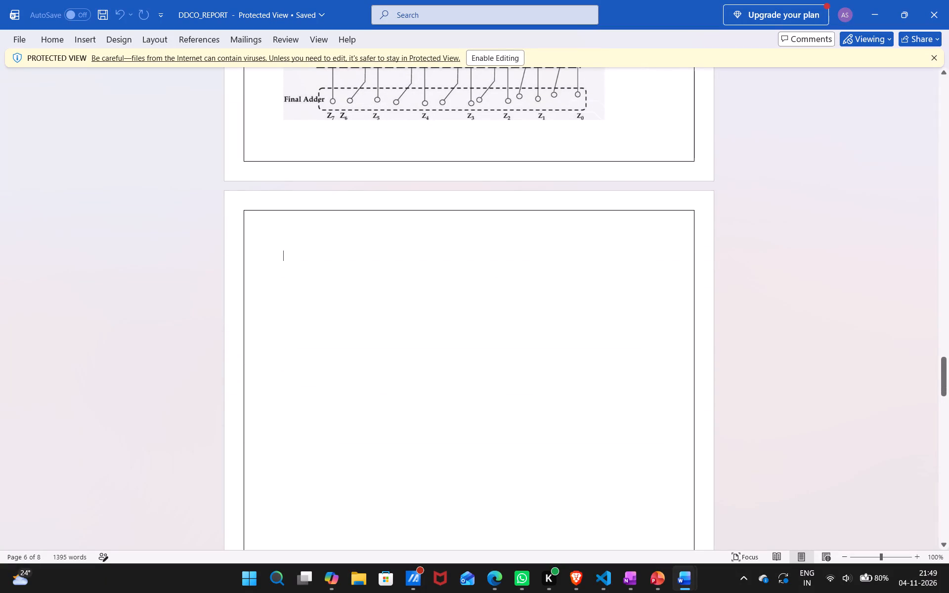
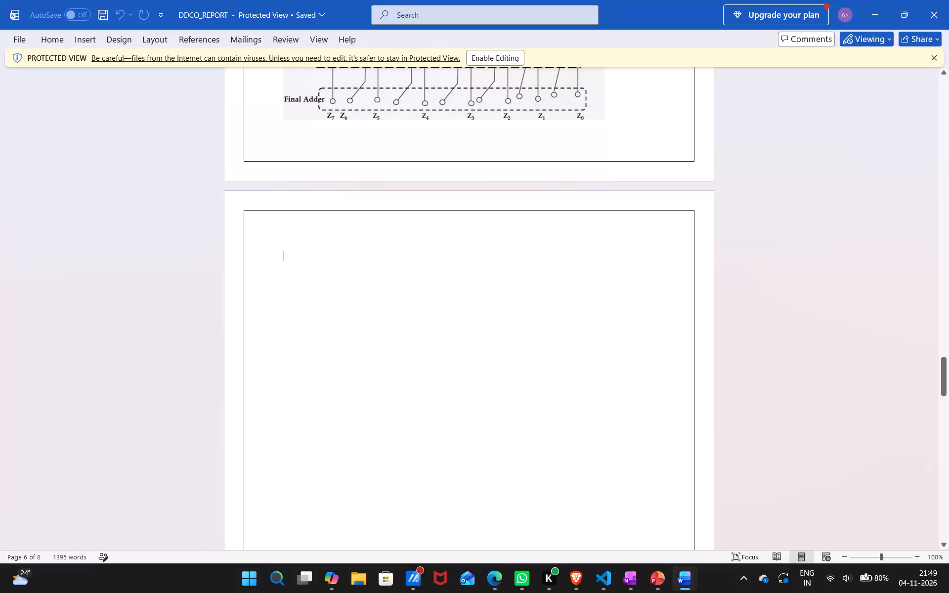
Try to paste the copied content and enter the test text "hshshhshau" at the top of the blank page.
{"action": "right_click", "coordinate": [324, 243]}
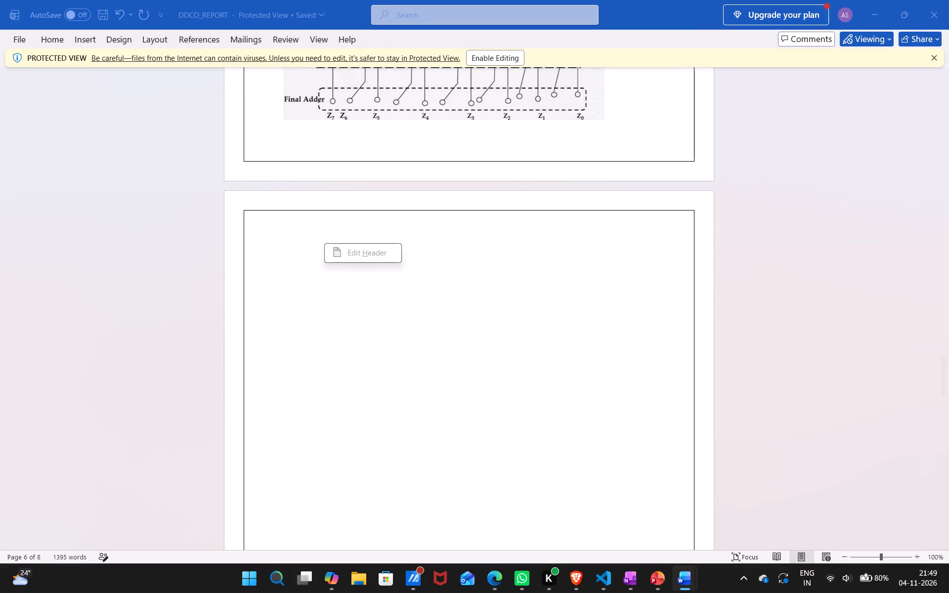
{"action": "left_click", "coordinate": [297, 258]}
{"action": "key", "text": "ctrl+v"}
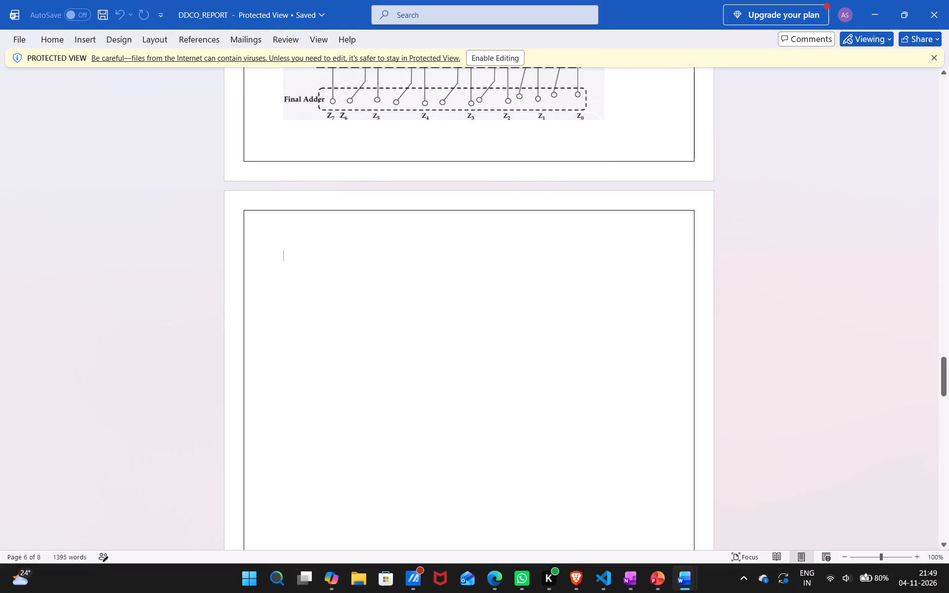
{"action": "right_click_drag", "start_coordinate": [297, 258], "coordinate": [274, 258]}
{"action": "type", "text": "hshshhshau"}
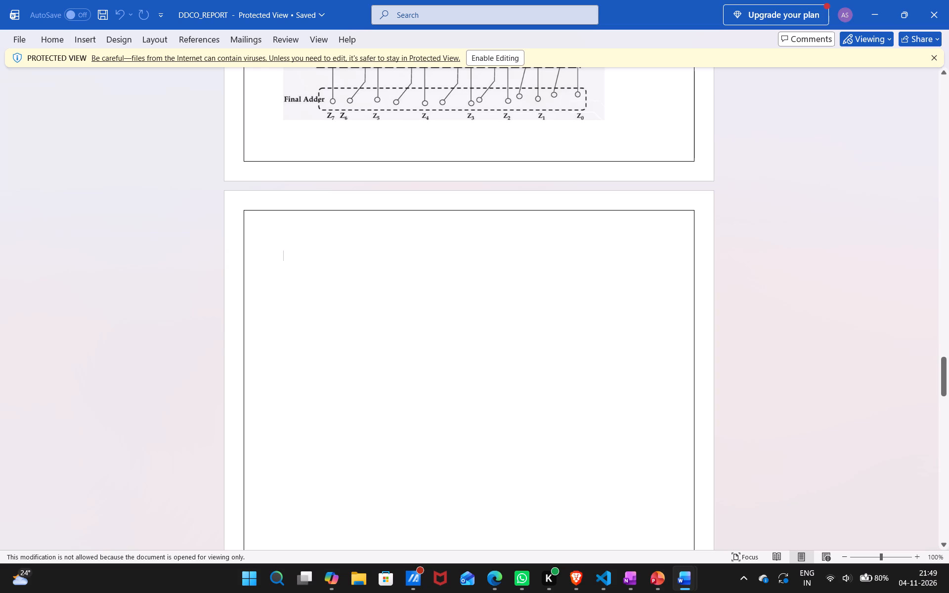
Enable editing for the protected DDCO_REPORT document.
{"action": "left_click", "coordinate": [69, 56]}
{"action": "left_click", "coordinate": [498, 61]}
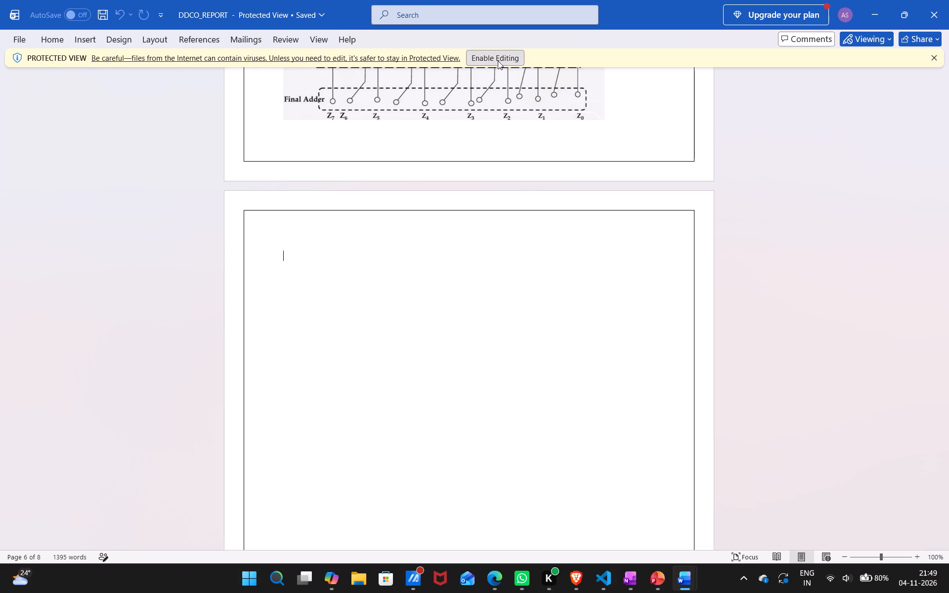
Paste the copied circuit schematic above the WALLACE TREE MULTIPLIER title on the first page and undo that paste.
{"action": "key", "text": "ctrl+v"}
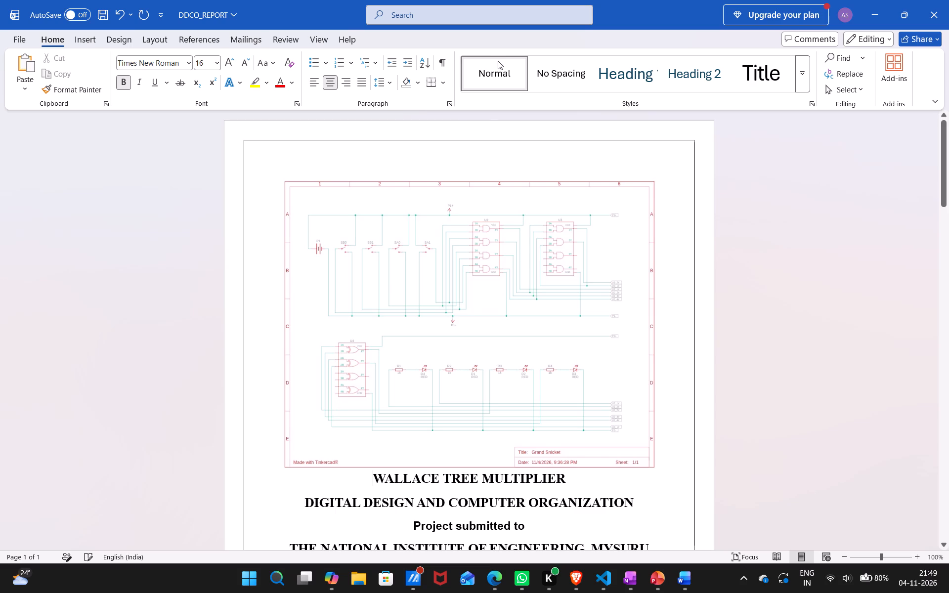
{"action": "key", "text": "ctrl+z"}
Paste the copied circuit schematic at the top of the blank page following the Final Adder diagram.
{"action": "scroll", "coordinate": [461, 256], "scroll_direction": "down", "scroll_amount": 12}
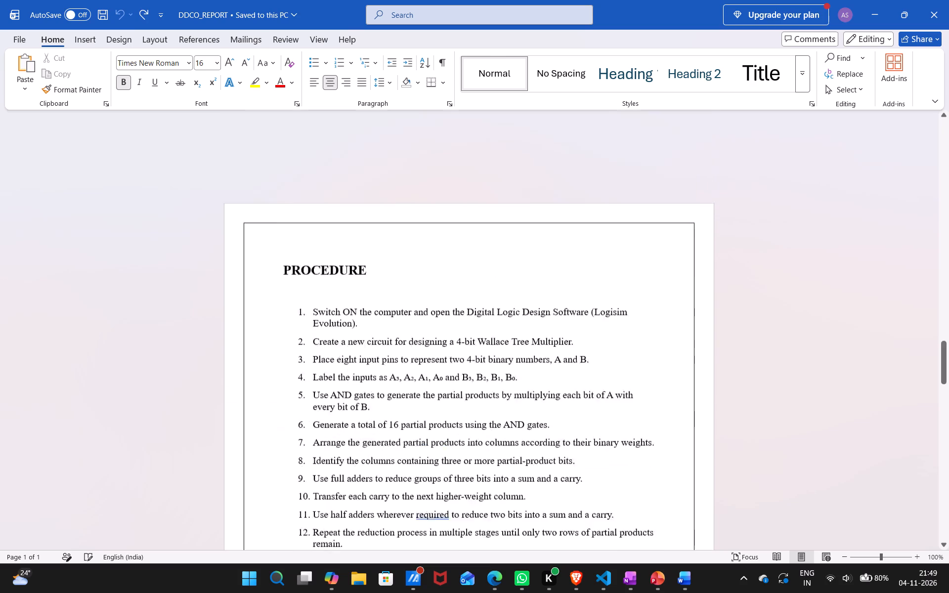
{"action": "scroll", "coordinate": [461, 256], "scroll_direction": "down", "scroll_amount": 4}
{"action": "scroll", "coordinate": [461, 256], "scroll_direction": "up", "scroll_amount": 4}
{"action": "scroll", "coordinate": [461, 256], "scroll_direction": "down", "scroll_amount": 1}
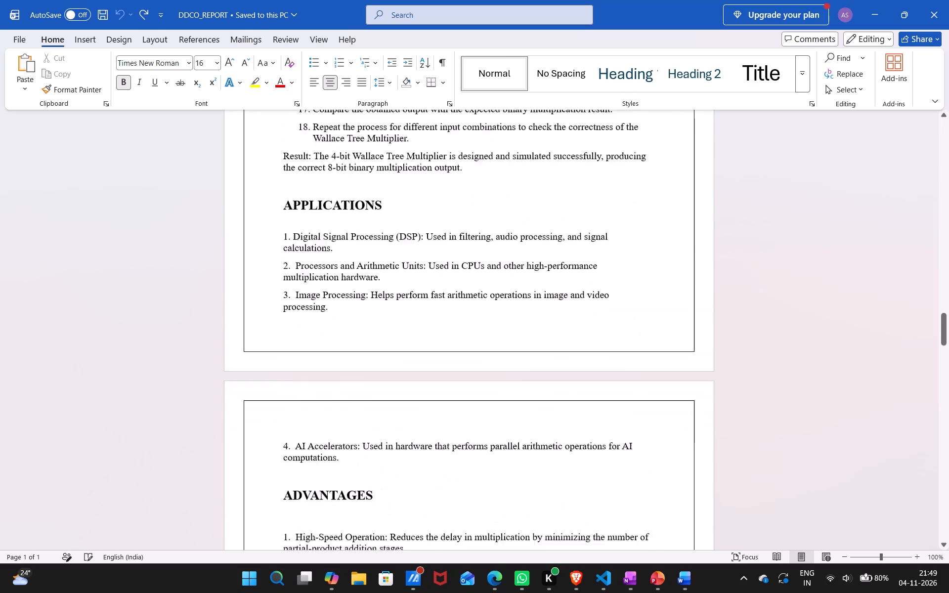
{"action": "scroll", "coordinate": [461, 256], "scroll_direction": "down", "scroll_amount": 5}
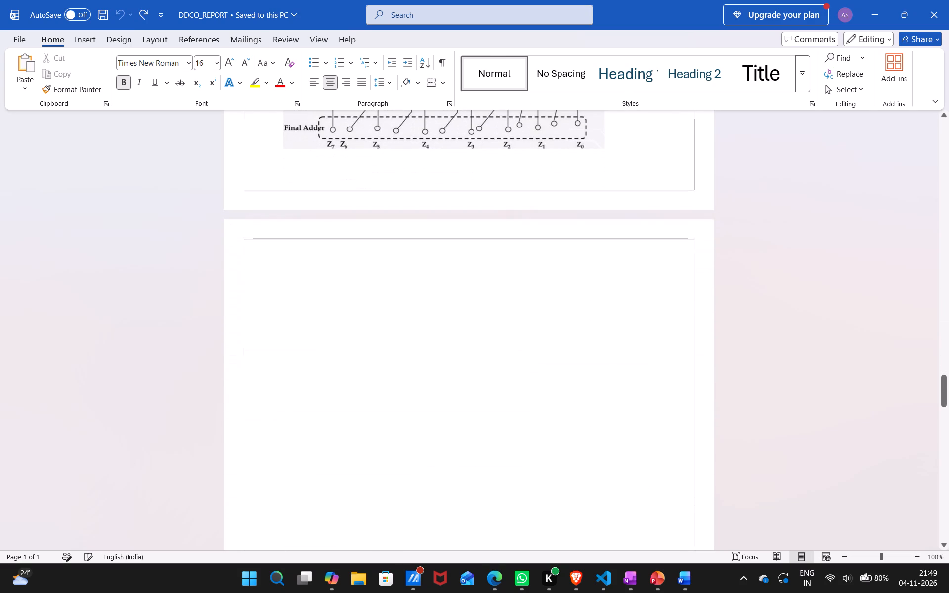
{"action": "left_click", "coordinate": [433, 255]}
{"action": "key", "text": "ctrl+v"}
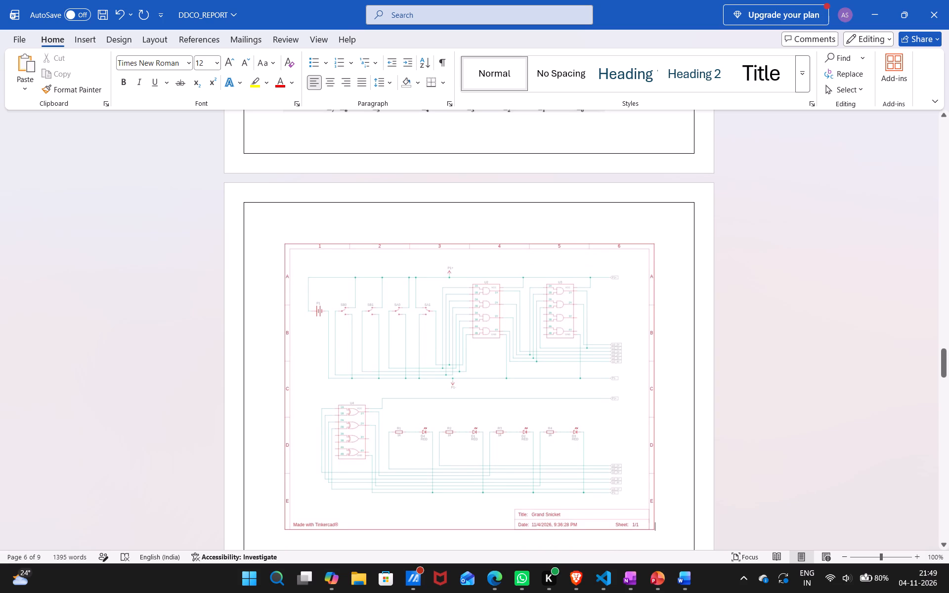
Select the pasted circuit schematic and try to resize it from its lower outer corner.
{"action": "scroll", "coordinate": [578, 273], "scroll_direction": "right", "scroll_amount": 1}
{"action": "scroll", "coordinate": [578, 273], "scroll_direction": "down", "scroll_amount": 2}
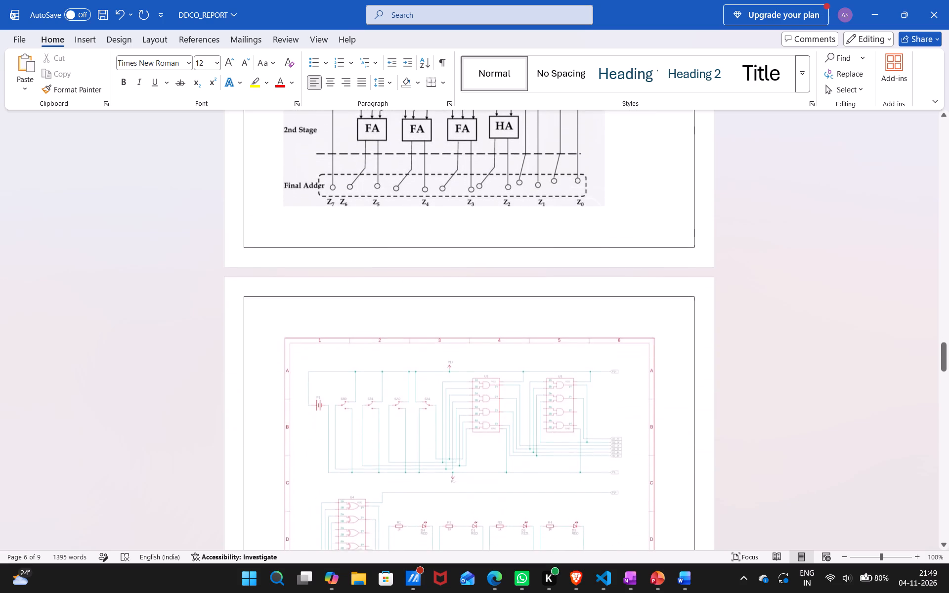
{"action": "scroll", "coordinate": [578, 273], "scroll_direction": "down", "scroll_amount": 5}
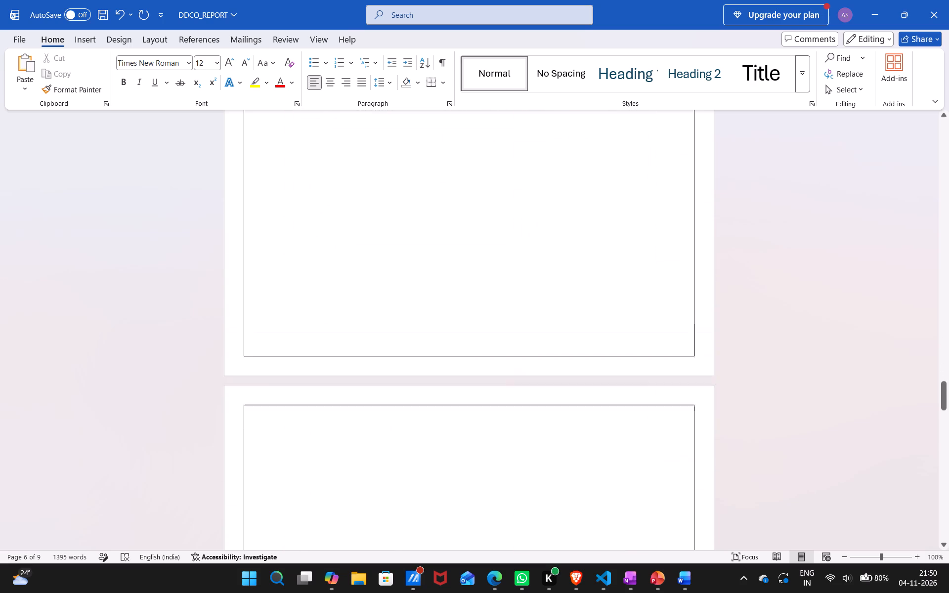
{"action": "scroll", "coordinate": [578, 273], "scroll_direction": "down", "scroll_amount": 2}
{"action": "scroll", "coordinate": [578, 273], "scroll_direction": "up", "scroll_amount": 5}
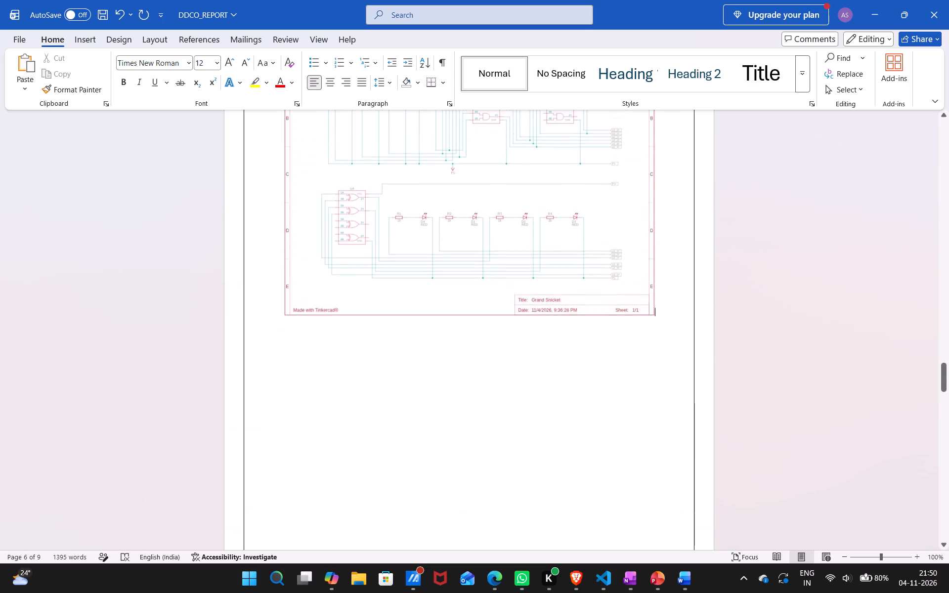
{"action": "scroll", "coordinate": [578, 273], "scroll_direction": "up", "scroll_amount": 1}
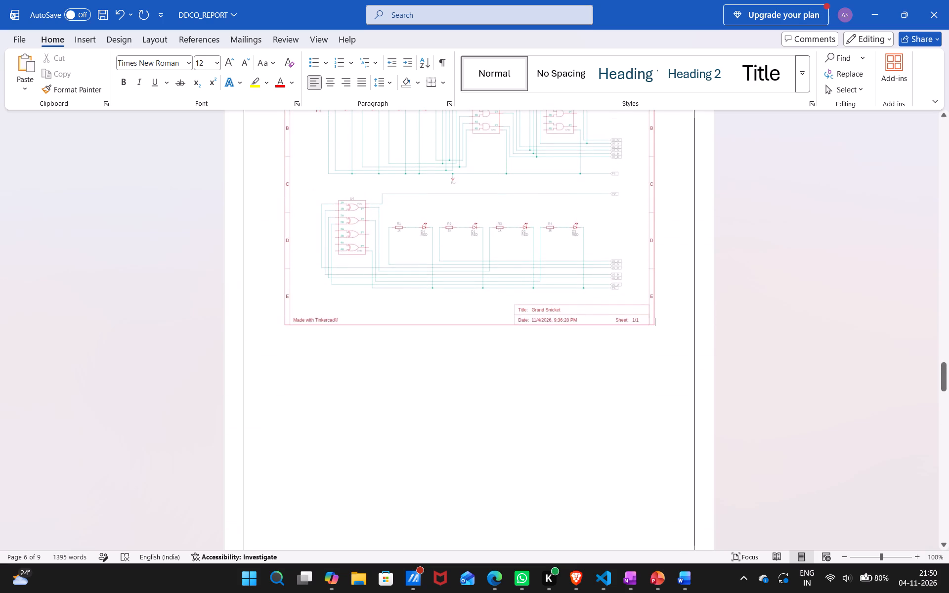
{"action": "left_click_drag", "start_coordinate": [650, 320], "coordinate": [610, 289]}
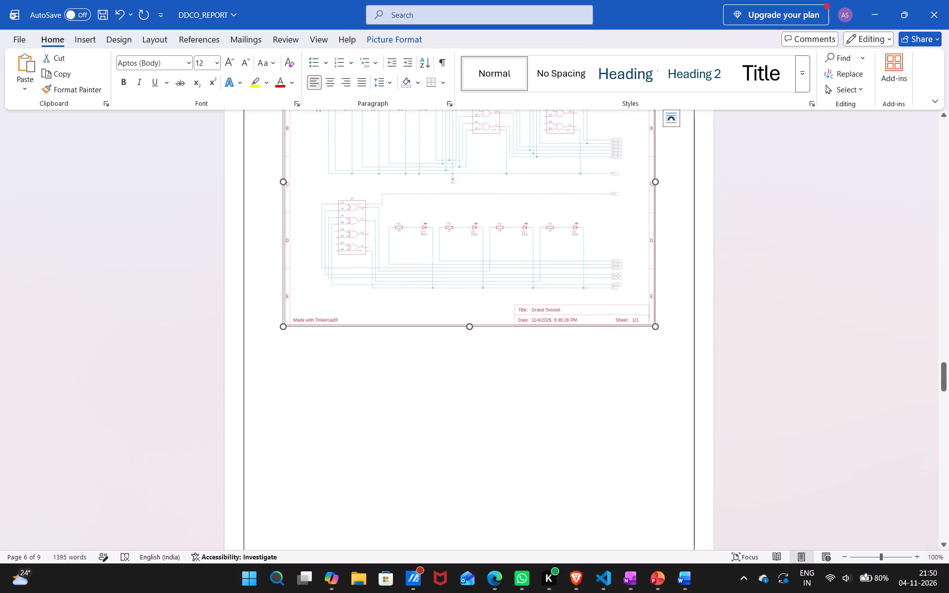
{"action": "left_click", "coordinate": [660, 327]}
{"action": "left_click", "coordinate": [649, 319]}
Shrink the pasted circuit schematic proportionally from its lower outer corner to about half the width of the page border.
{"action": "right_click_drag", "start_coordinate": [654, 327], "coordinate": [652, 328]}
{"action": "right_click_drag", "start_coordinate": [652, 328], "coordinate": [514, 172]}
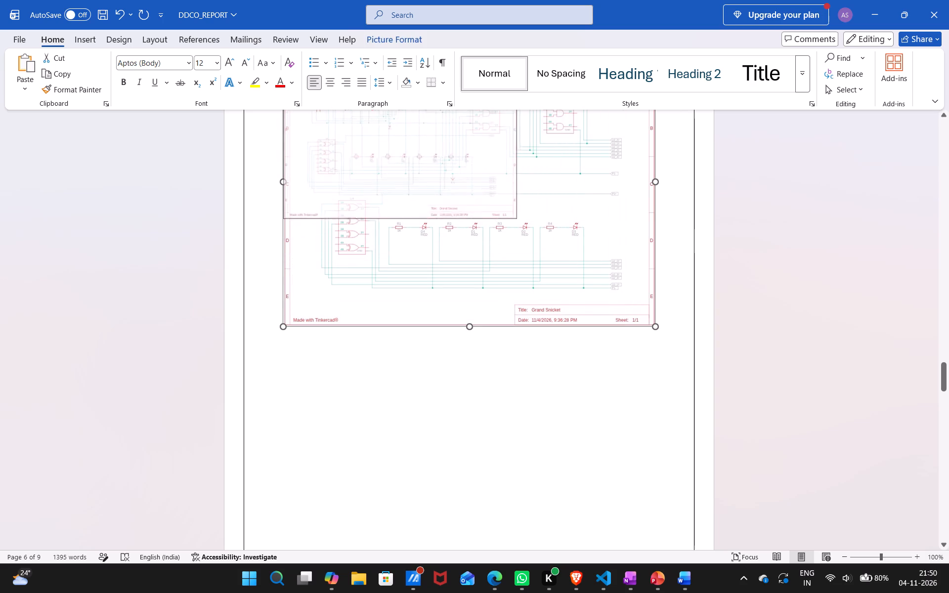
{"action": "right_click_drag", "start_coordinate": [514, 172], "coordinate": [511, 169]}
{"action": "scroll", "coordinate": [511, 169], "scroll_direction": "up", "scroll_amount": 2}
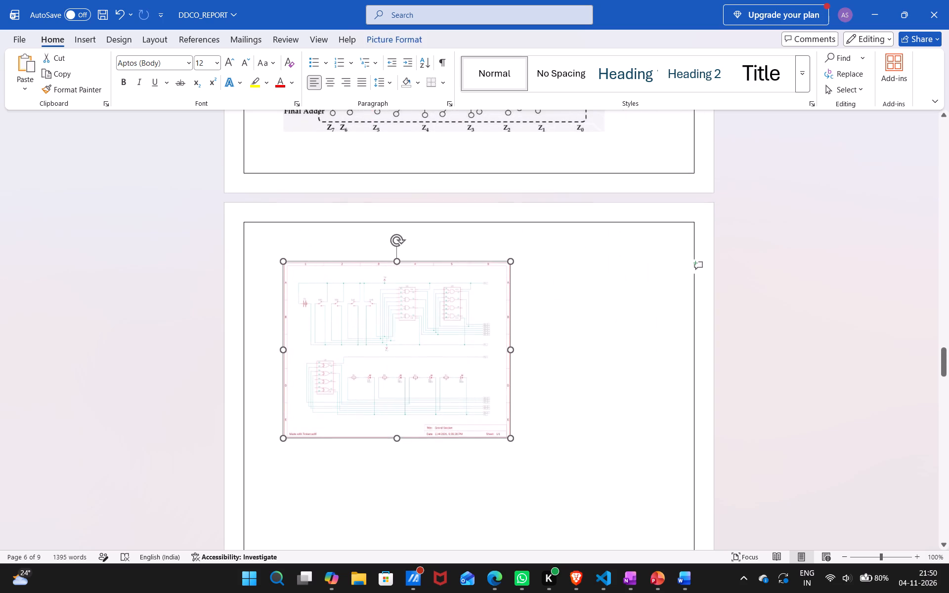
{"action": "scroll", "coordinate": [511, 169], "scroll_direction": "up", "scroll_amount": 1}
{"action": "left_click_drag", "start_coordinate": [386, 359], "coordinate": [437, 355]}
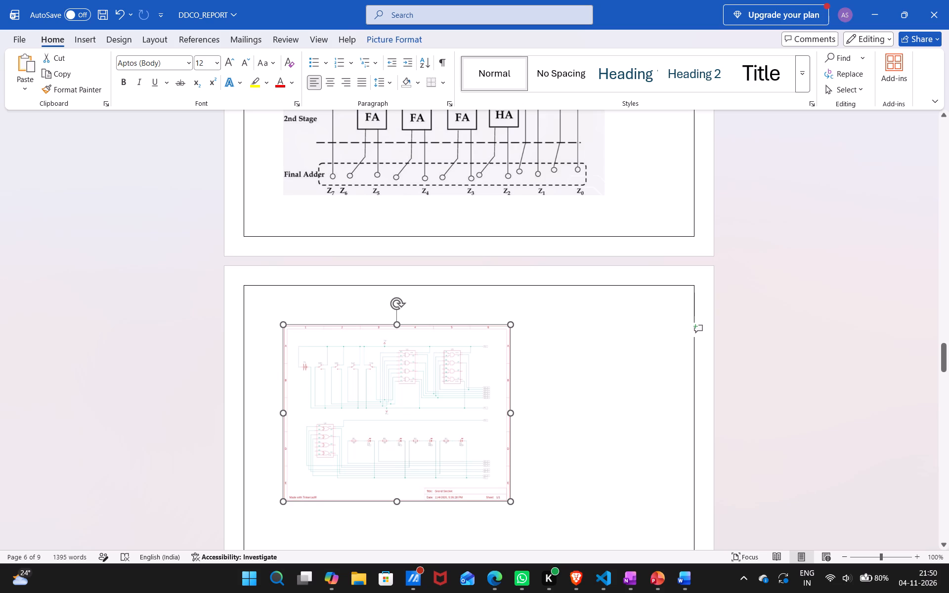
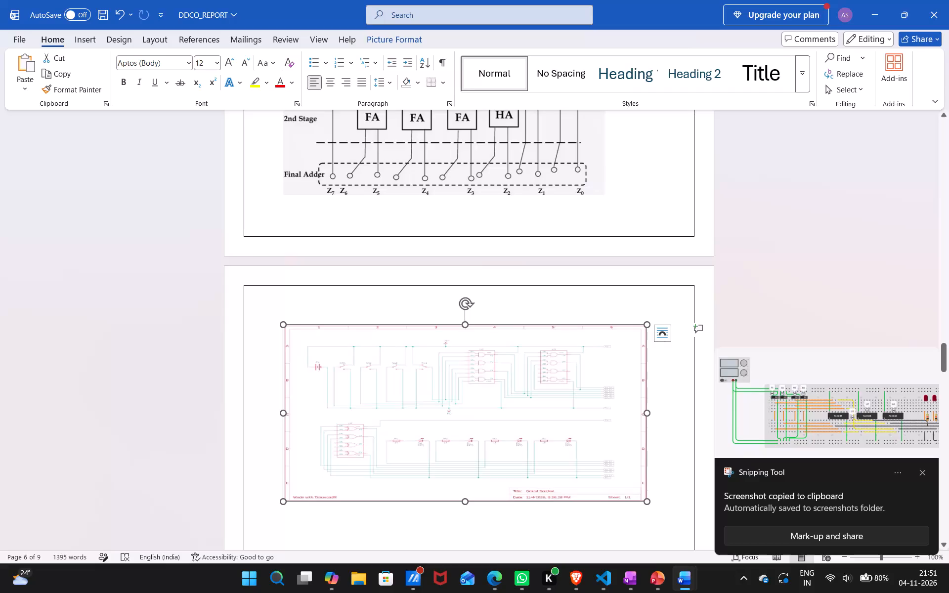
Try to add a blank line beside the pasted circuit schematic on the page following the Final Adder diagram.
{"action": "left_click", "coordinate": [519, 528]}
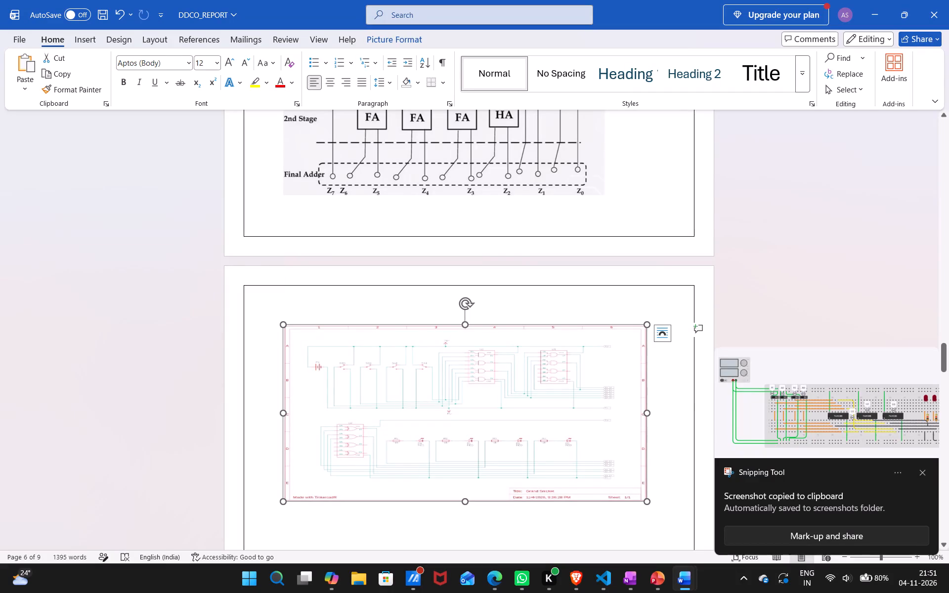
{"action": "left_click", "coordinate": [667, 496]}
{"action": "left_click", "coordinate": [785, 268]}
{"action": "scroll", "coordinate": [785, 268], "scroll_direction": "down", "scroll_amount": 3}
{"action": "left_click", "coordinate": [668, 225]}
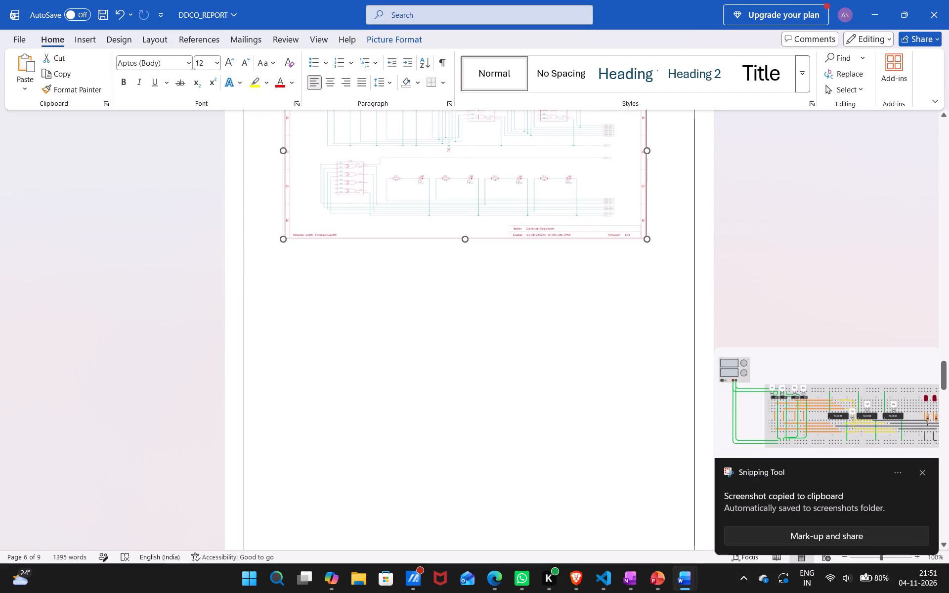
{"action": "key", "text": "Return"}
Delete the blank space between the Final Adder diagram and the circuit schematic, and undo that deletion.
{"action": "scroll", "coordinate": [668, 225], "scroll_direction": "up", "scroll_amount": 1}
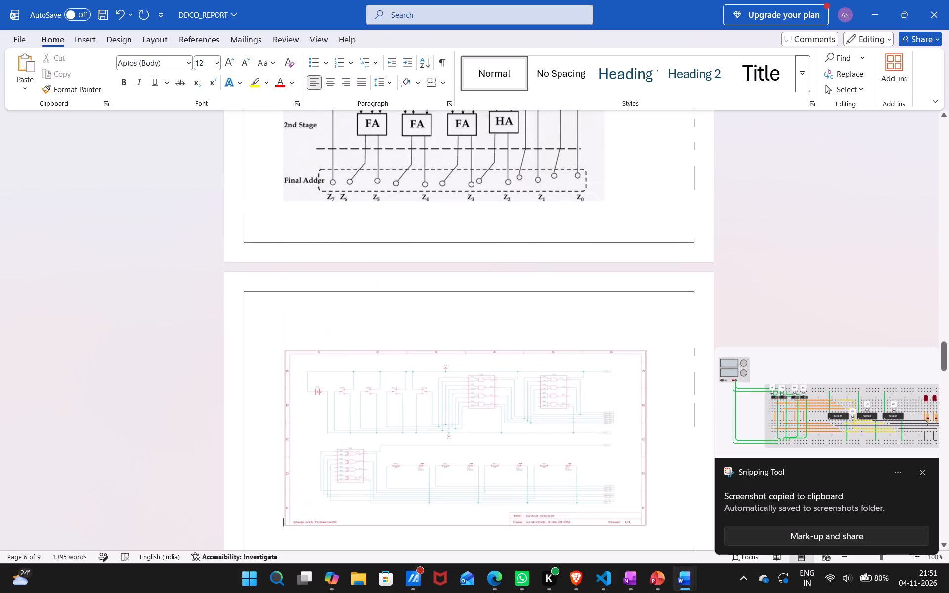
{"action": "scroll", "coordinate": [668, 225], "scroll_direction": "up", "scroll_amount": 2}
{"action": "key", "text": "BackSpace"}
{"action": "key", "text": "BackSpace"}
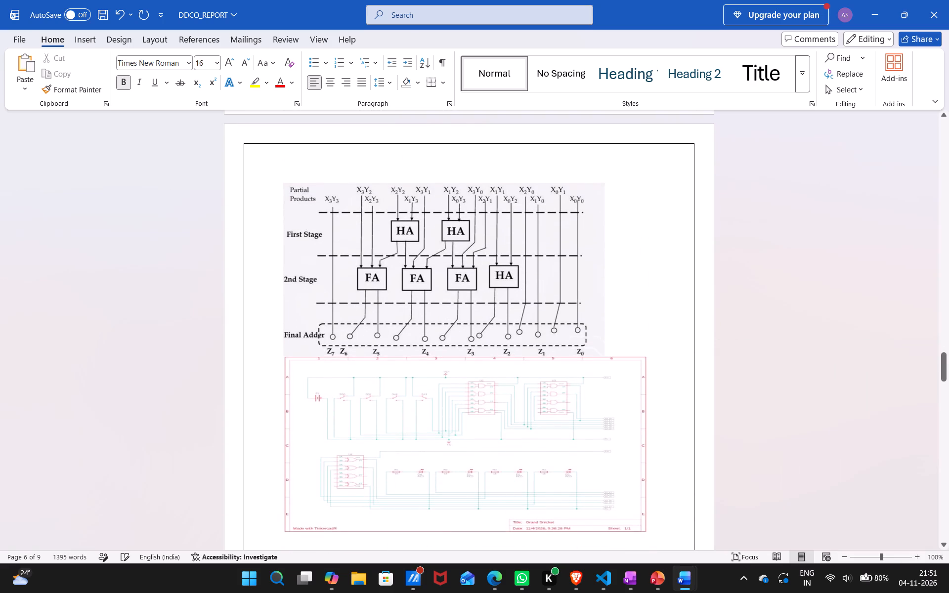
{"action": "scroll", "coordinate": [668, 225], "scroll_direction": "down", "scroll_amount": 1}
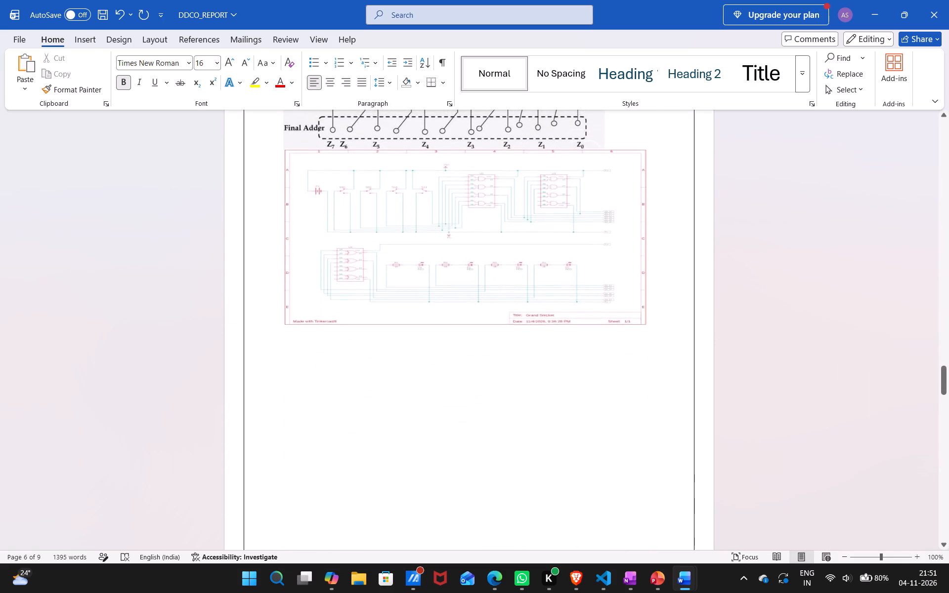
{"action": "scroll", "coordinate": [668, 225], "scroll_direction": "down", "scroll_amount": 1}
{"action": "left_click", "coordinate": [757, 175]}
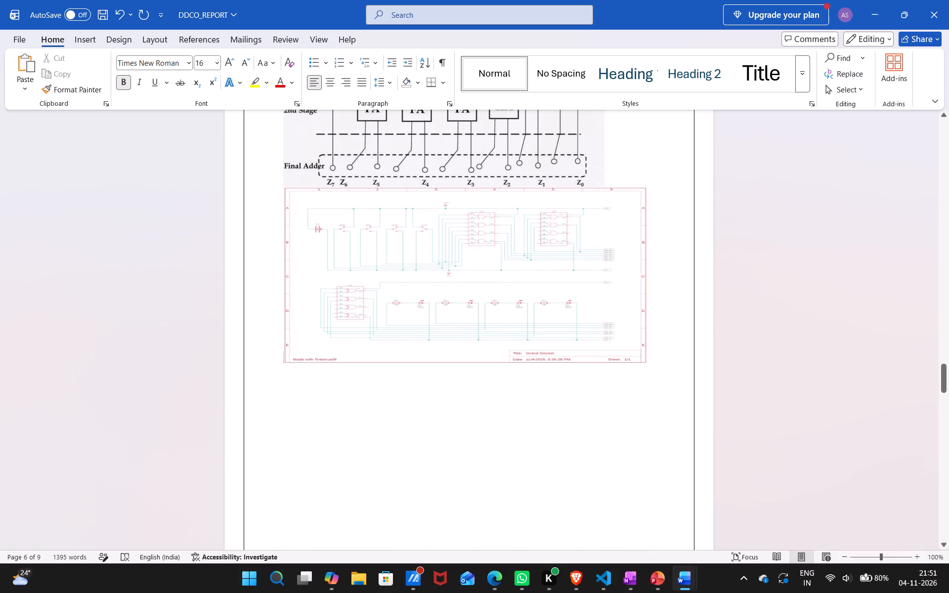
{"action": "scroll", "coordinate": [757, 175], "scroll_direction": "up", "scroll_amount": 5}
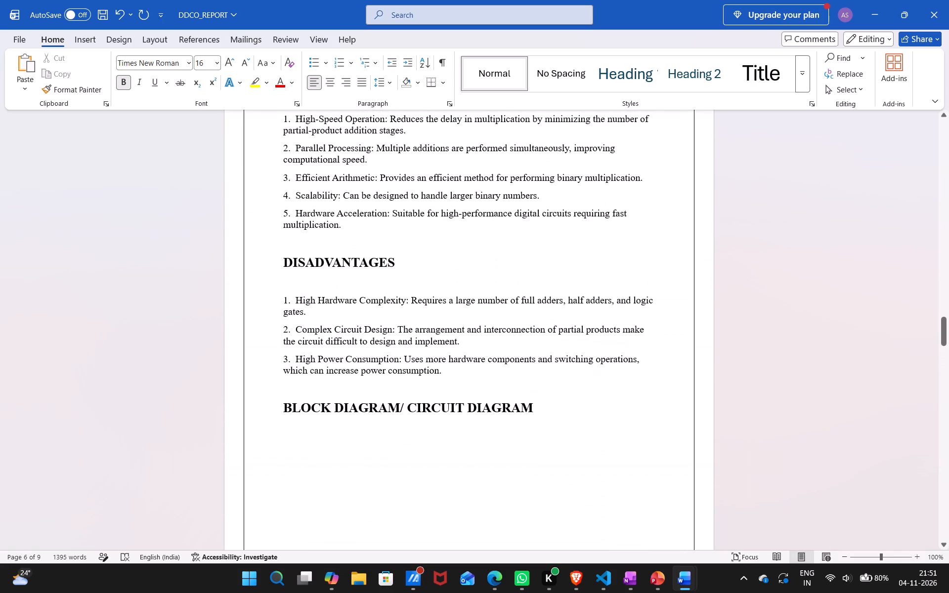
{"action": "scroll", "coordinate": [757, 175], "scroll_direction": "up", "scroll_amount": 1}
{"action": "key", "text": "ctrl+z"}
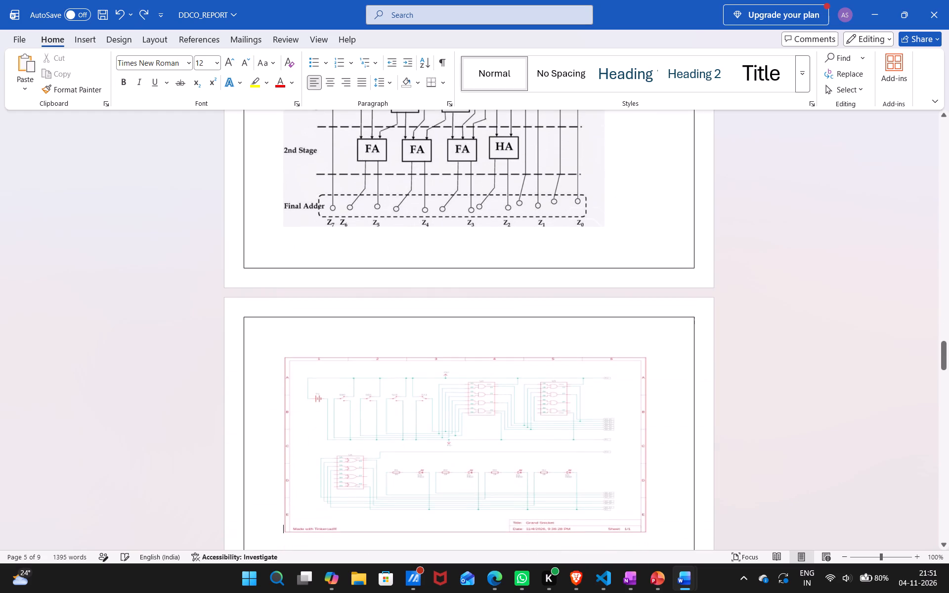
{"action": "scroll", "coordinate": [846, 321], "scroll_direction": "down", "scroll_amount": 6}
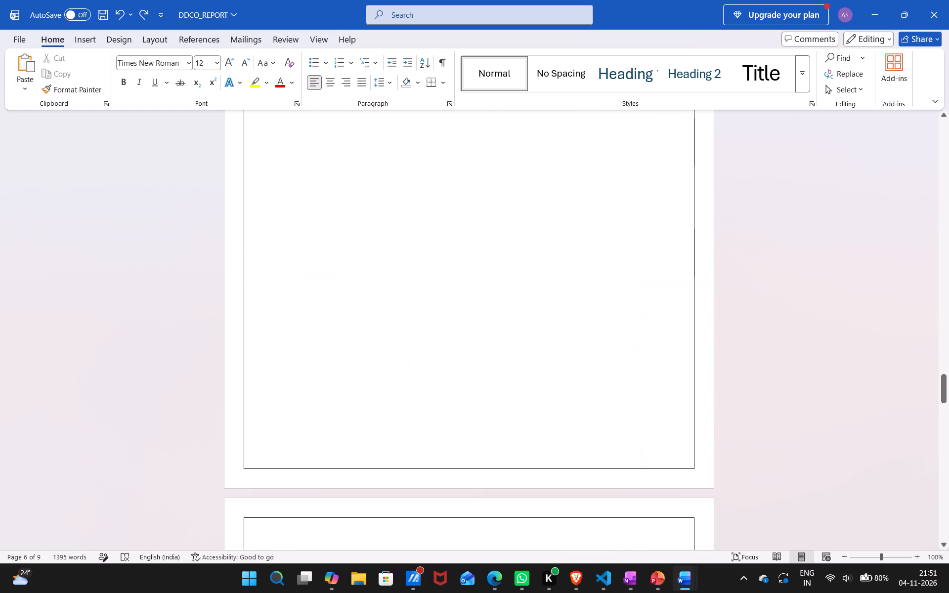
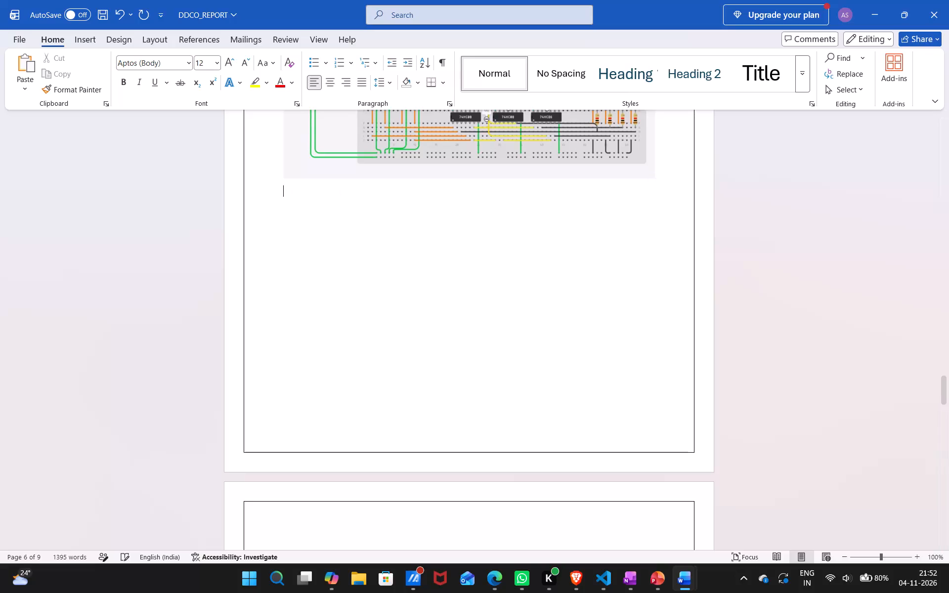
Paste the copied breadboard circuit below the existing breadboard picture and apply a different paste option to it.
{"action": "key", "text": "ctrl+v"}
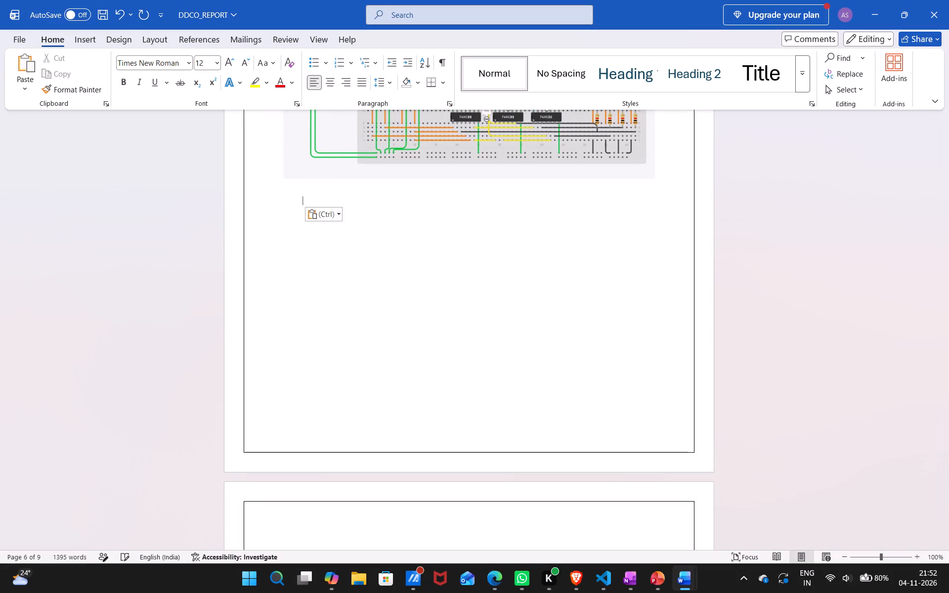
{"action": "left_click", "coordinate": [328, 217]}
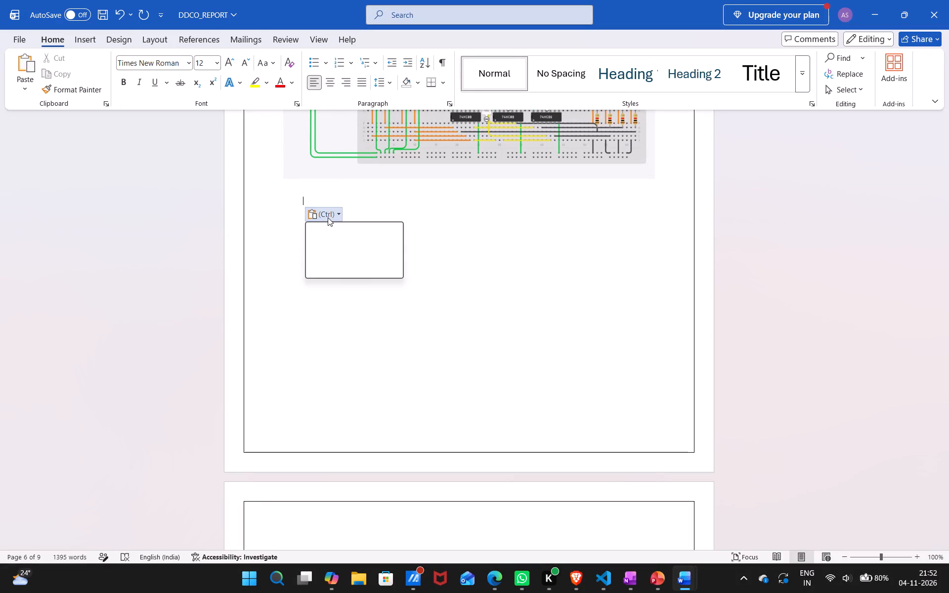
{"action": "left_click", "coordinate": [352, 249]}
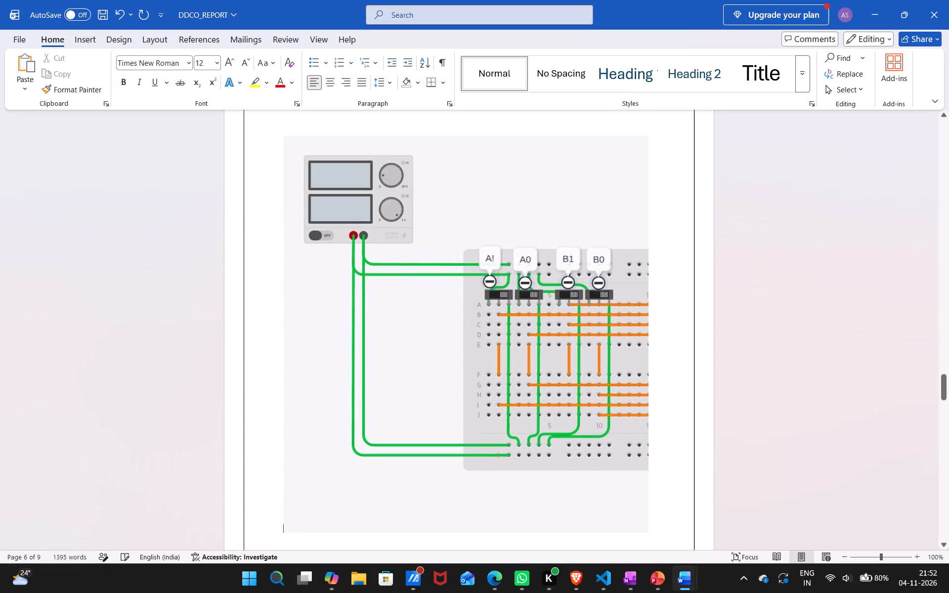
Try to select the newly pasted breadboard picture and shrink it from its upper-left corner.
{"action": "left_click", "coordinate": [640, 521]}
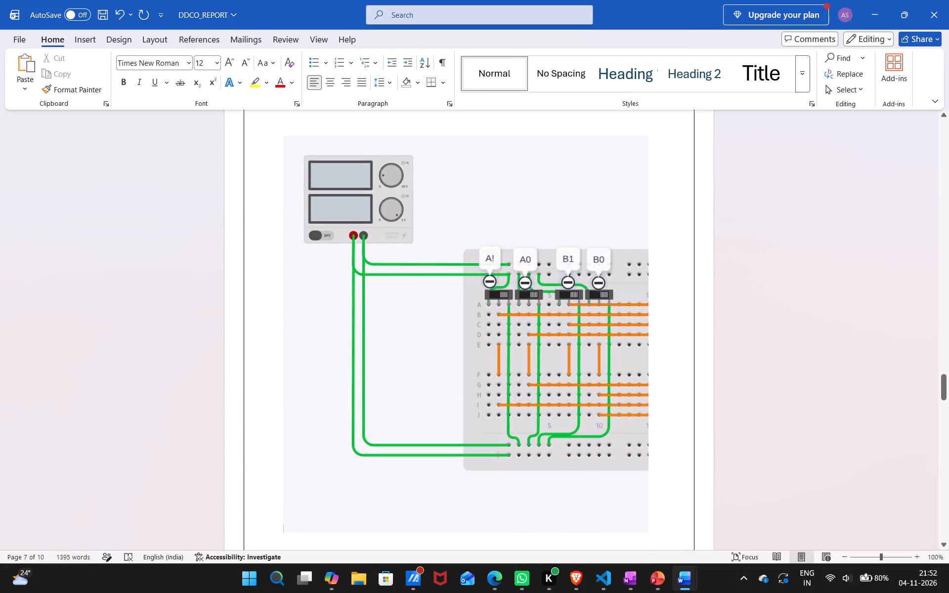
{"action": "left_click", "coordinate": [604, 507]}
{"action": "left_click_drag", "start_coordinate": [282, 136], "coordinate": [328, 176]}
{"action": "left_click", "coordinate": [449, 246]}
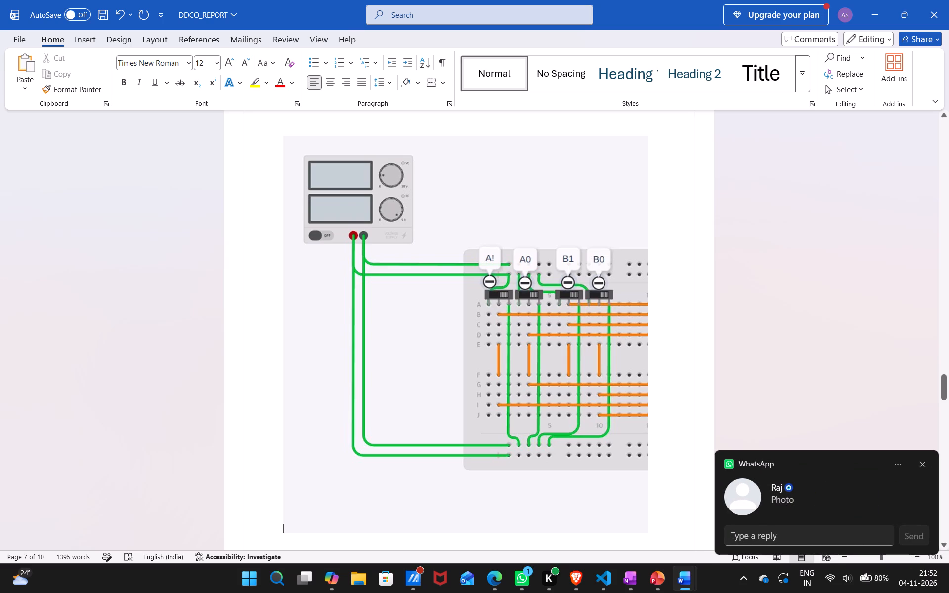
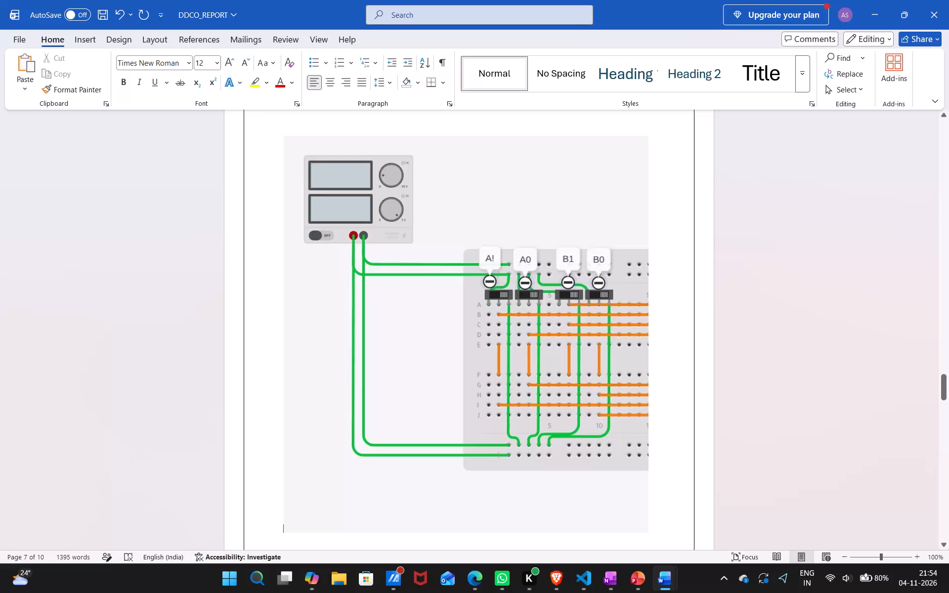
Select the pasted circuit schematic on the page following the Final Adder diagram.
{"action": "left_click", "coordinate": [579, 353]}
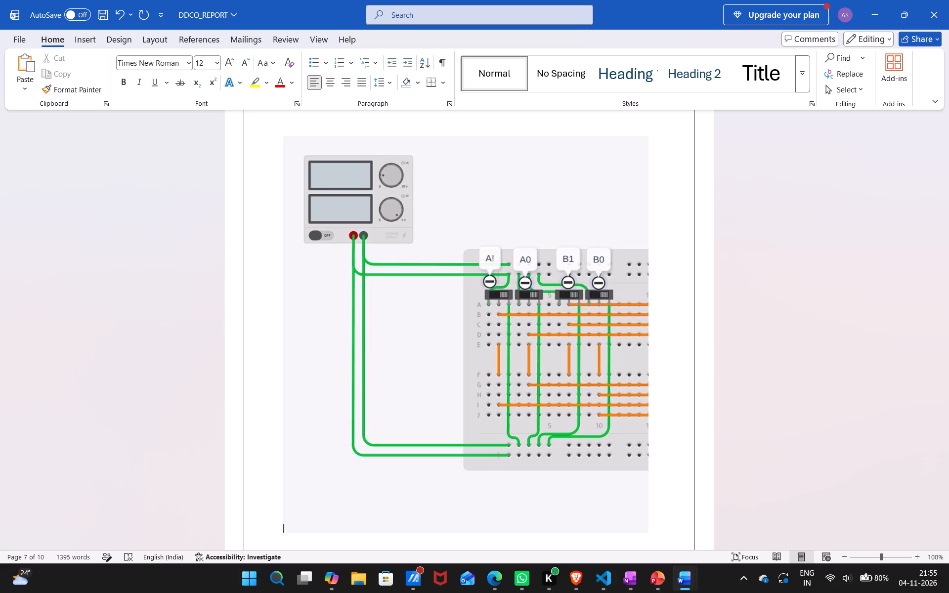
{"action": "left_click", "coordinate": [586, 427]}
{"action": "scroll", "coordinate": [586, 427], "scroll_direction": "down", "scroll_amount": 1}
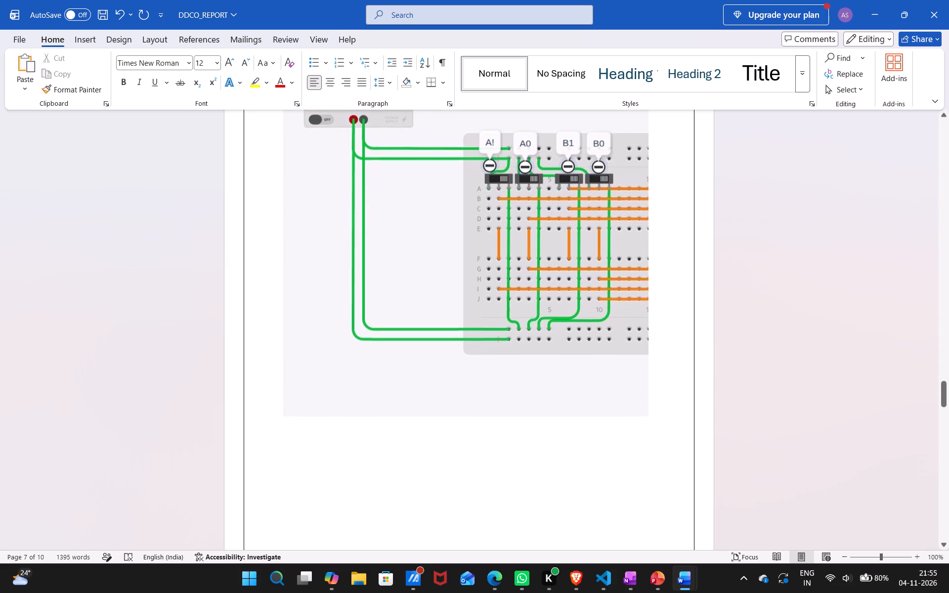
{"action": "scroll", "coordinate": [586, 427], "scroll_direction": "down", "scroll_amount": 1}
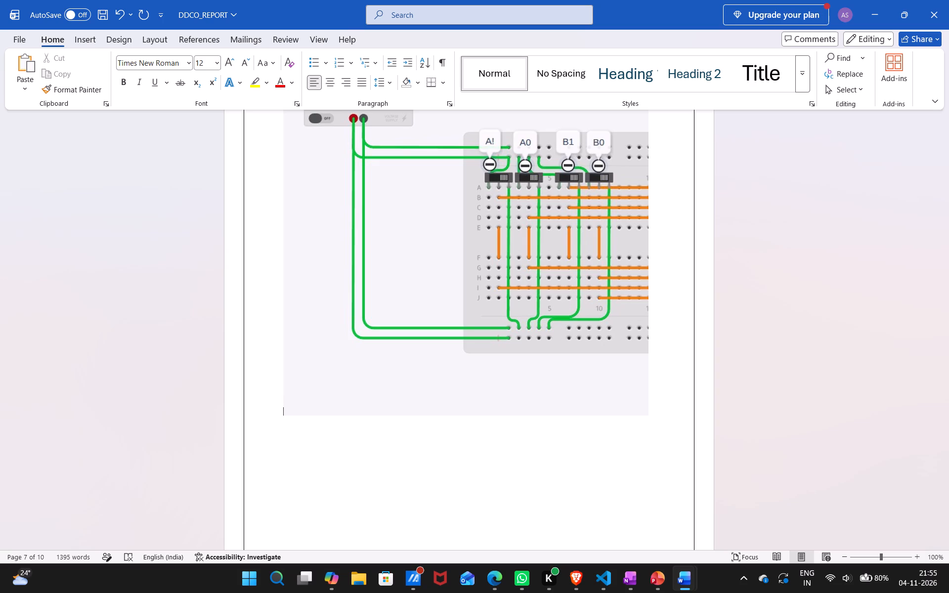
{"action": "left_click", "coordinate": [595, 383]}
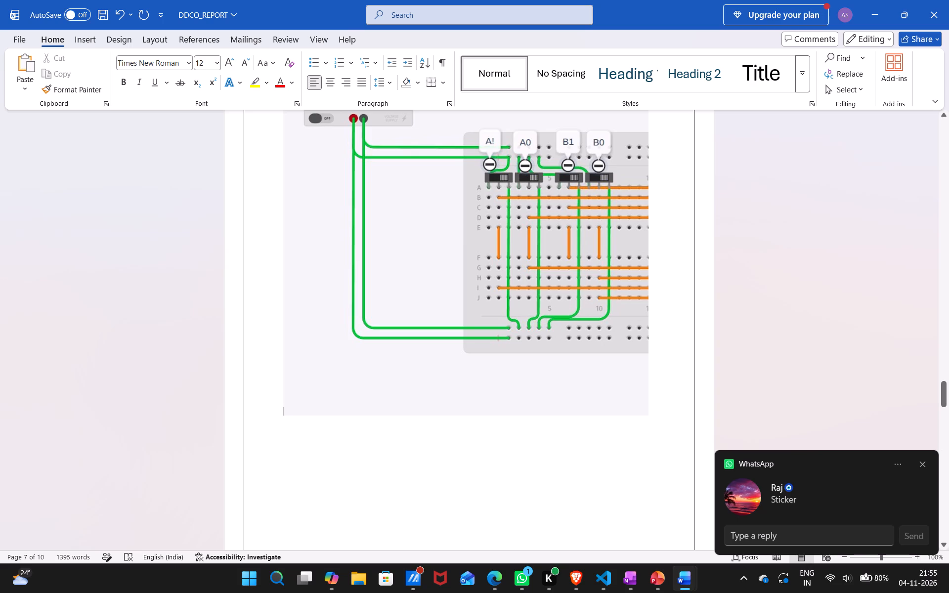
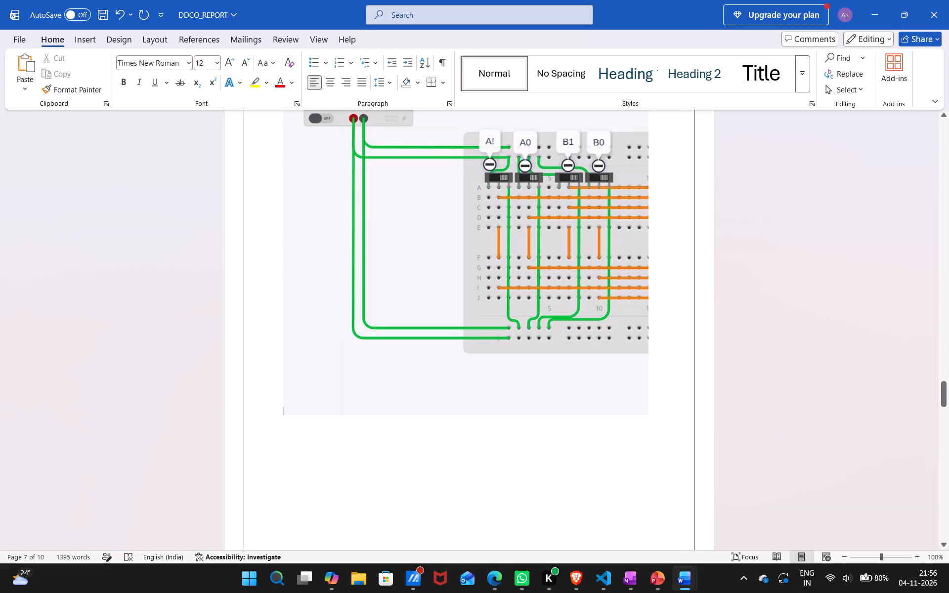
Shrink the pasted circuit schematic proportionally to about half its pasted size, keeping its top-left corner in place on the page.
{"action": "left_click", "coordinate": [644, 406]}
{"action": "scroll", "coordinate": [517, 291], "scroll_direction": "up", "scroll_amount": 1}
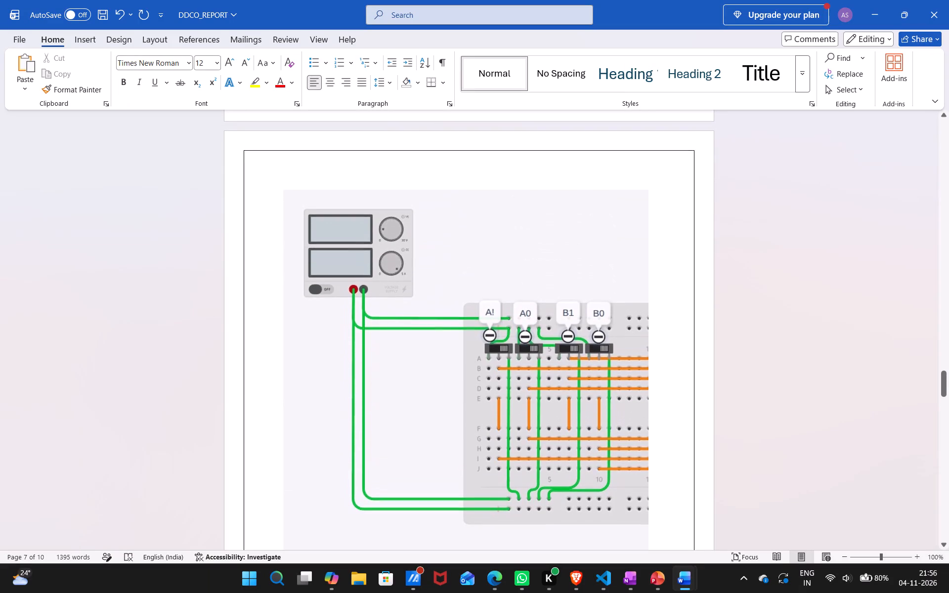
{"action": "left_click", "coordinate": [517, 291]}
{"action": "left_click", "coordinate": [634, 241]}
{"action": "left_click_drag", "start_coordinate": [627, 202], "coordinate": [647, 173]}
{"action": "triple_click", "coordinate": [604, 213]}
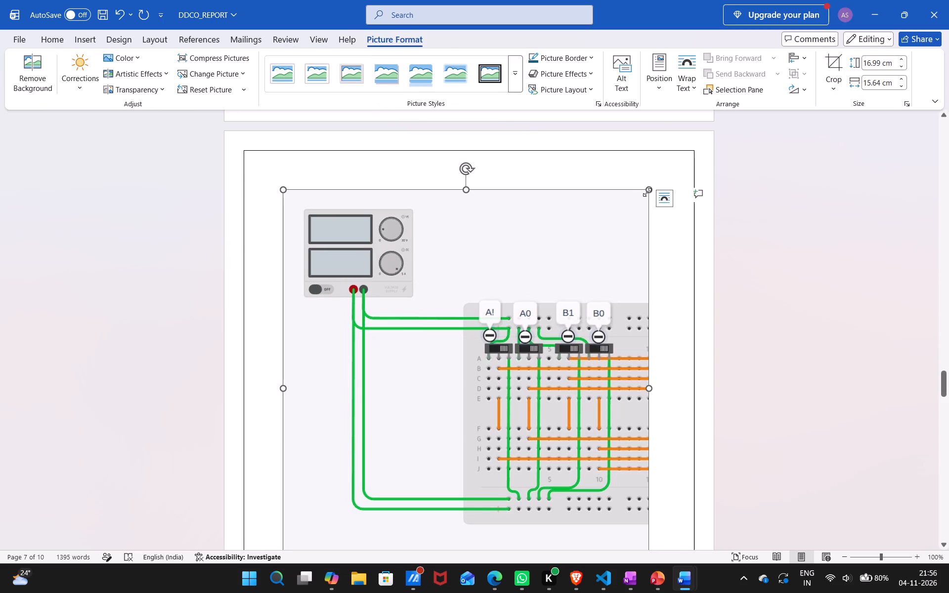
{"action": "left_click_drag", "start_coordinate": [649, 191], "coordinate": [517, 261]}
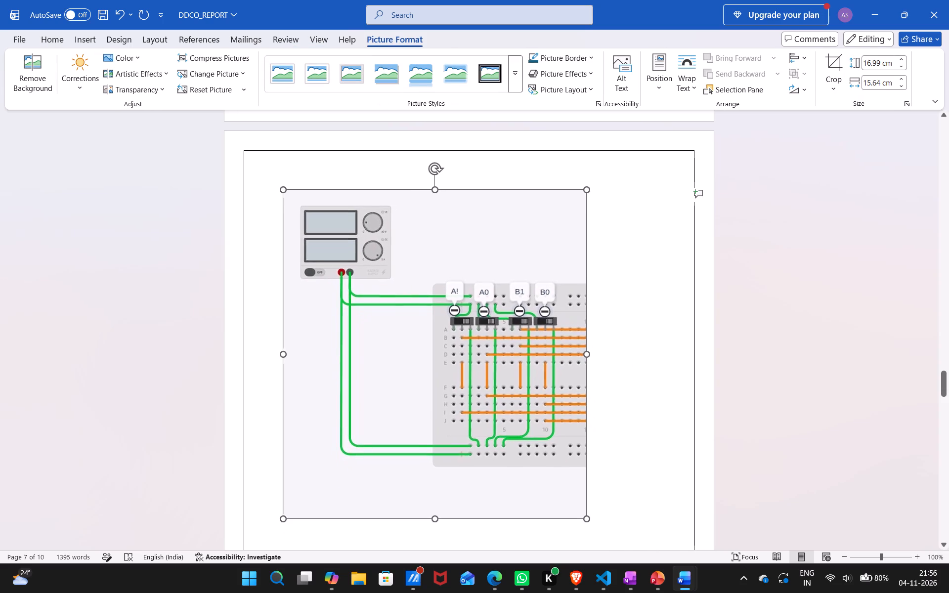
{"action": "left_click_drag", "start_coordinate": [517, 261], "coordinate": [222, 417]}
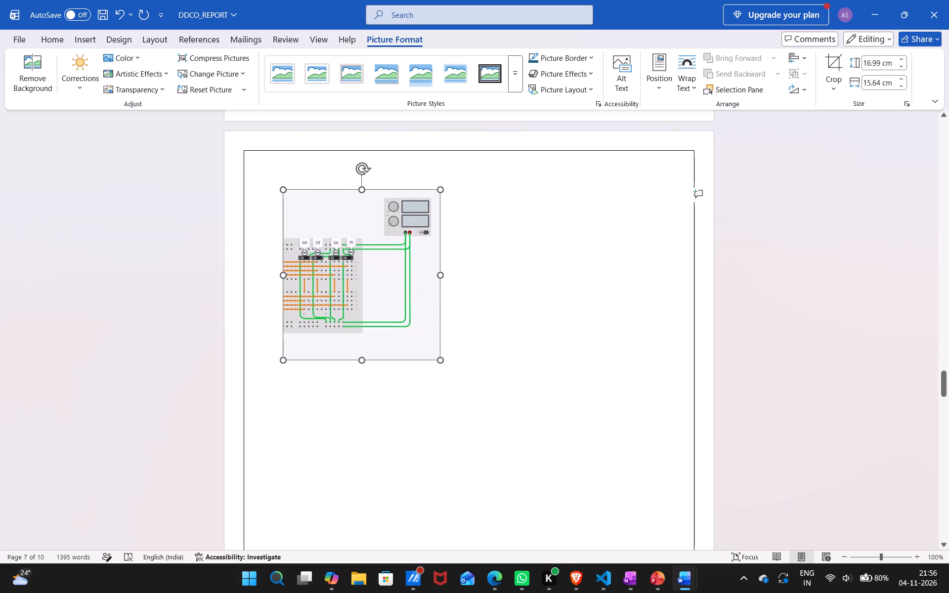
{"action": "left_click_drag", "start_coordinate": [222, 417], "coordinate": [326, 382]}
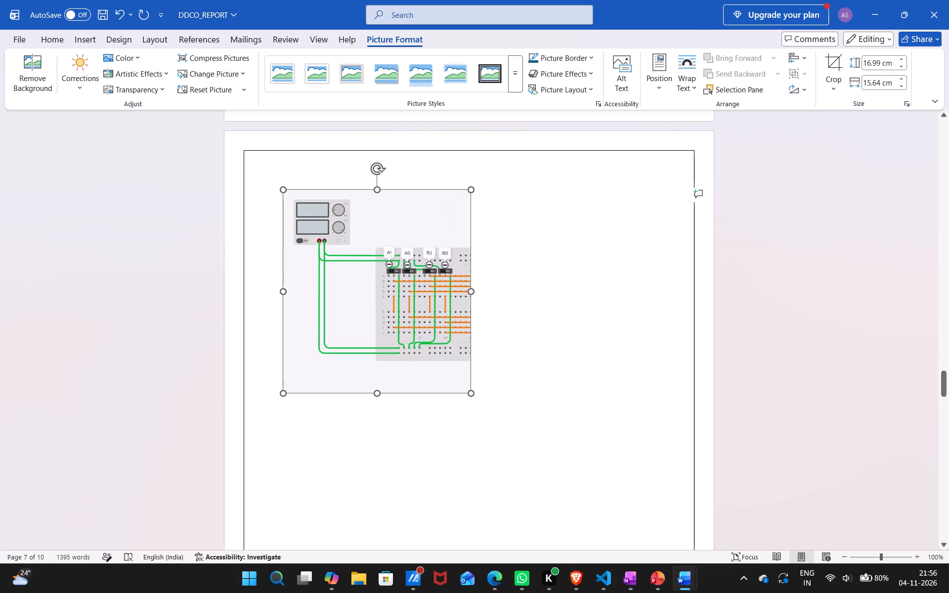
Shrink the cropped power supply and switches picture to about 5.68 by 5.23 cm, leaving a gap beneath the full breadboard picture.
{"action": "left_click_drag", "start_coordinate": [326, 382], "coordinate": [318, 382]}
{"action": "scroll", "coordinate": [318, 377], "scroll_direction": "up", "scroll_amount": 1}
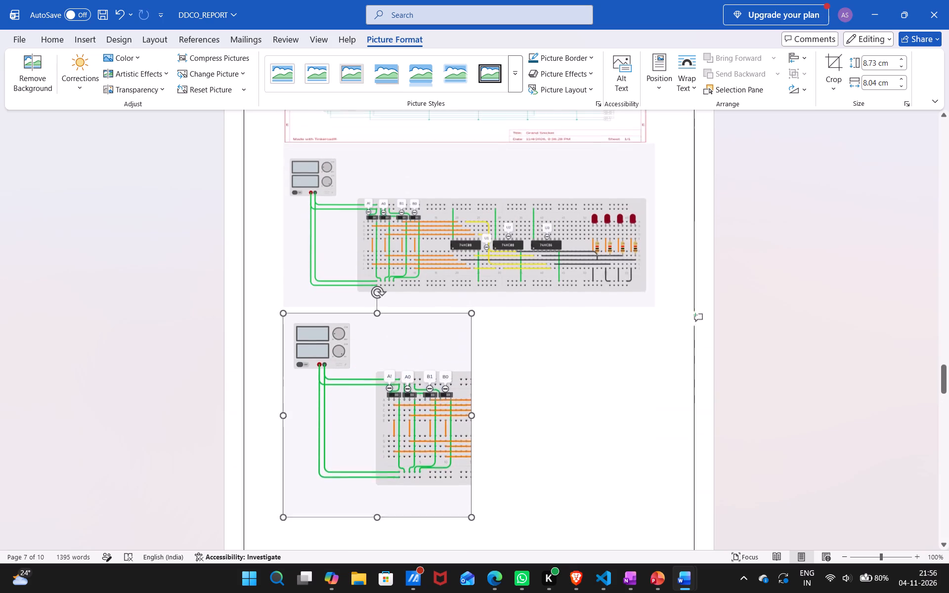
{"action": "scroll", "coordinate": [318, 377], "scroll_direction": "up", "scroll_amount": 1}
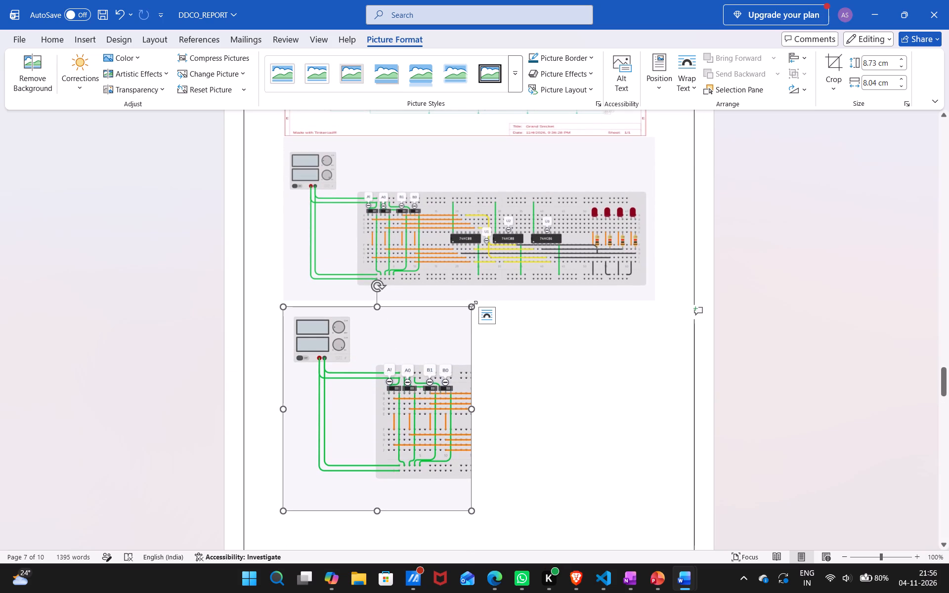
{"action": "left_click_drag", "start_coordinate": [471, 310], "coordinate": [433, 325]}
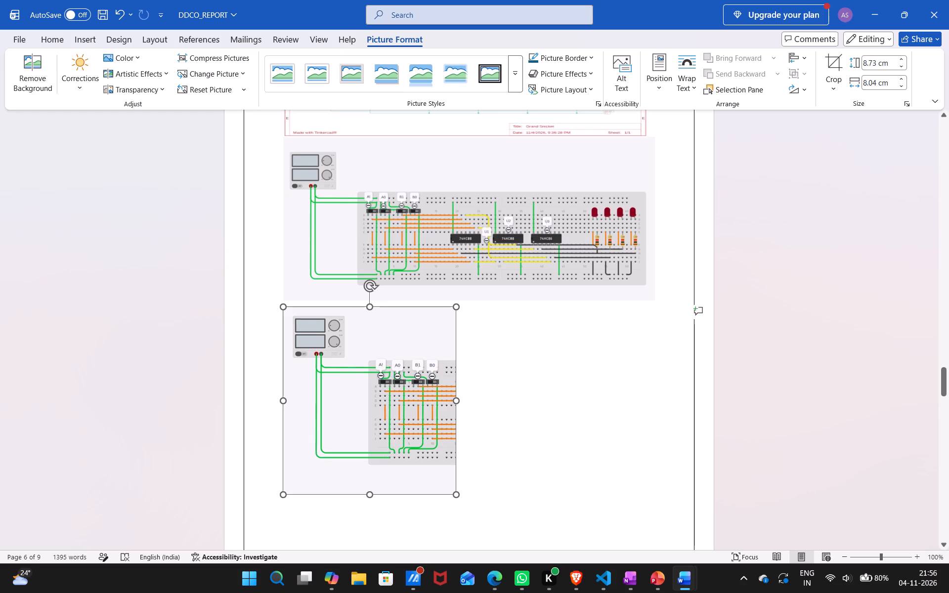
{"action": "left_click_drag", "start_coordinate": [433, 325], "coordinate": [329, 387]}
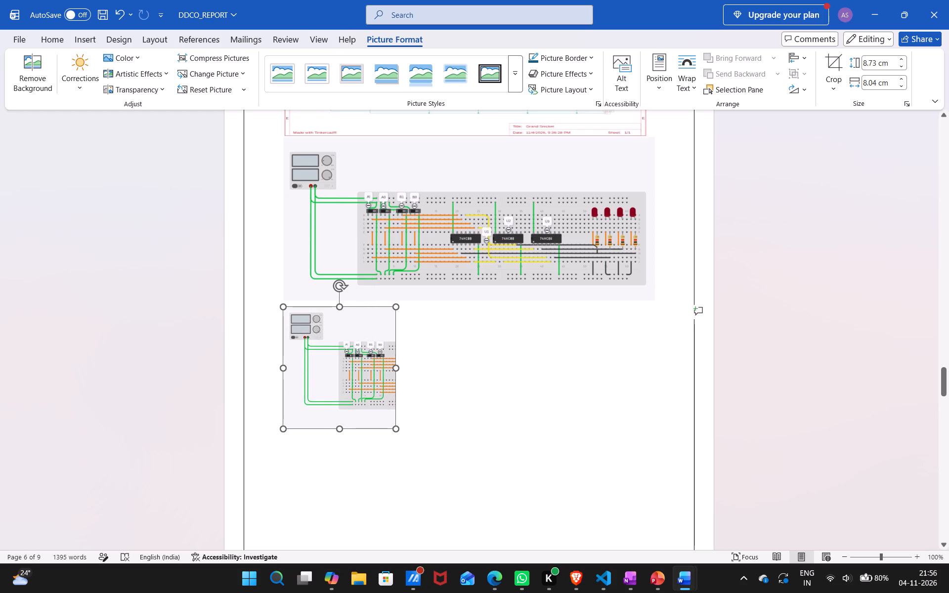
{"action": "left_click_drag", "start_coordinate": [329, 387], "coordinate": [360, 378]}
{"action": "left_click_drag", "start_coordinate": [360, 378], "coordinate": [360, 448]}
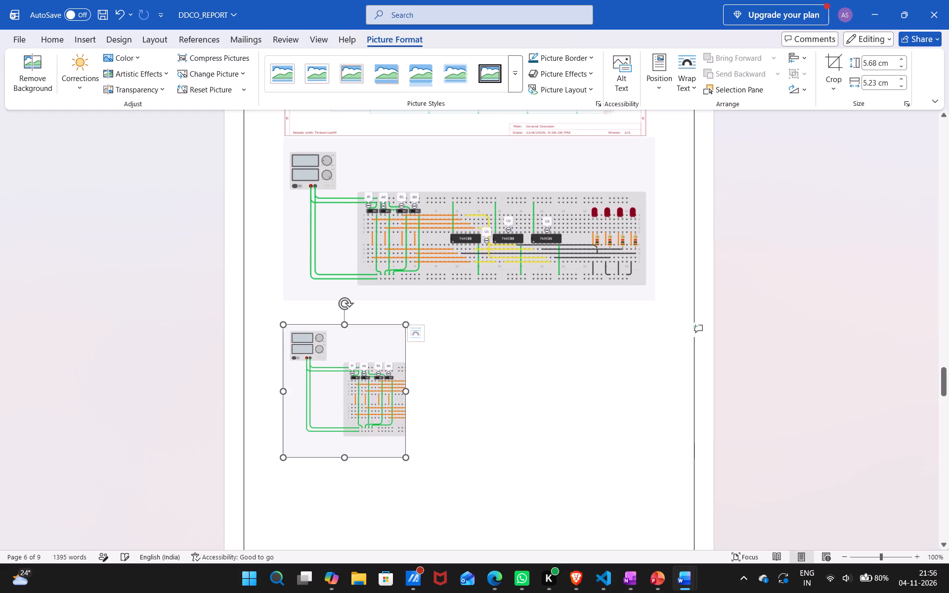
{"action": "left_click", "coordinate": [451, 415]}
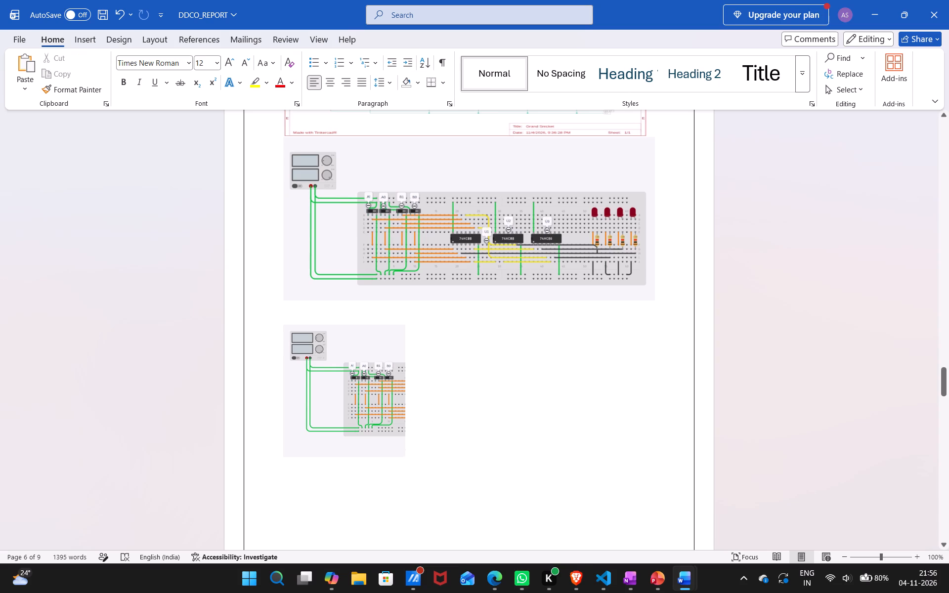
Add the caption INPUT on the line directly beneath the cropped power supply and switches picture.
{"action": "left_click", "coordinate": [321, 476]}
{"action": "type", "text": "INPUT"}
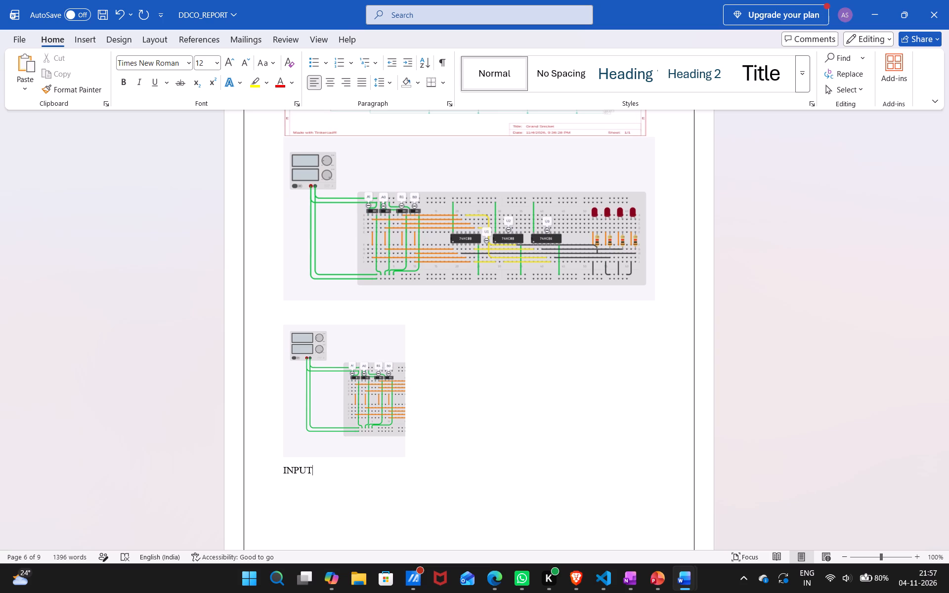
Indent the INPUT caption with leading spaces to bring it towards the centre of the picture above.
{"action": "left_click", "coordinate": [282, 466]}
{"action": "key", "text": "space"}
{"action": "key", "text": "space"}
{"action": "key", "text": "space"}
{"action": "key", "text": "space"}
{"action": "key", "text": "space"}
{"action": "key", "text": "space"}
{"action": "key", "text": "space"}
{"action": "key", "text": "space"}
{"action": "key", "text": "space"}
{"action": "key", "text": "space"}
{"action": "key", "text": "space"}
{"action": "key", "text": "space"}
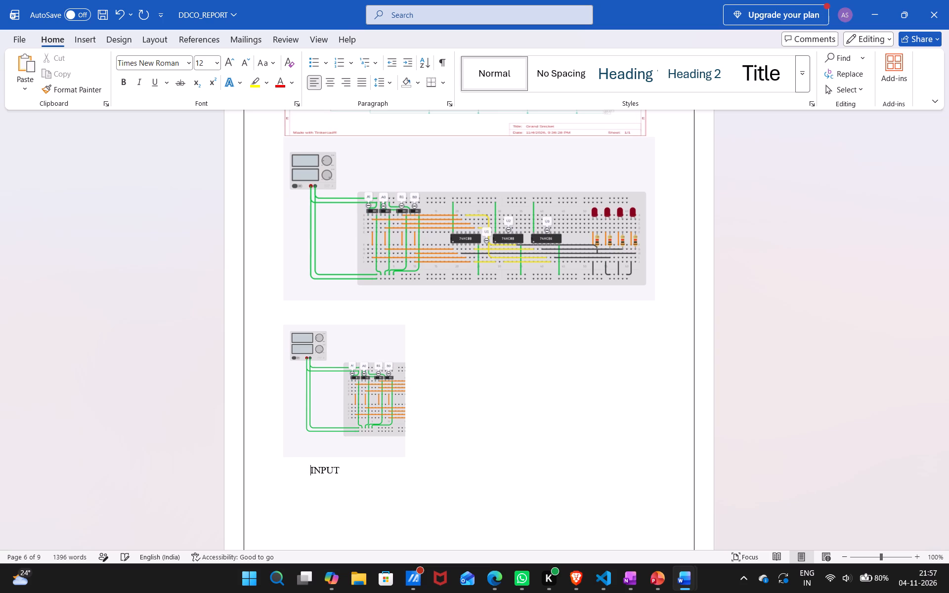
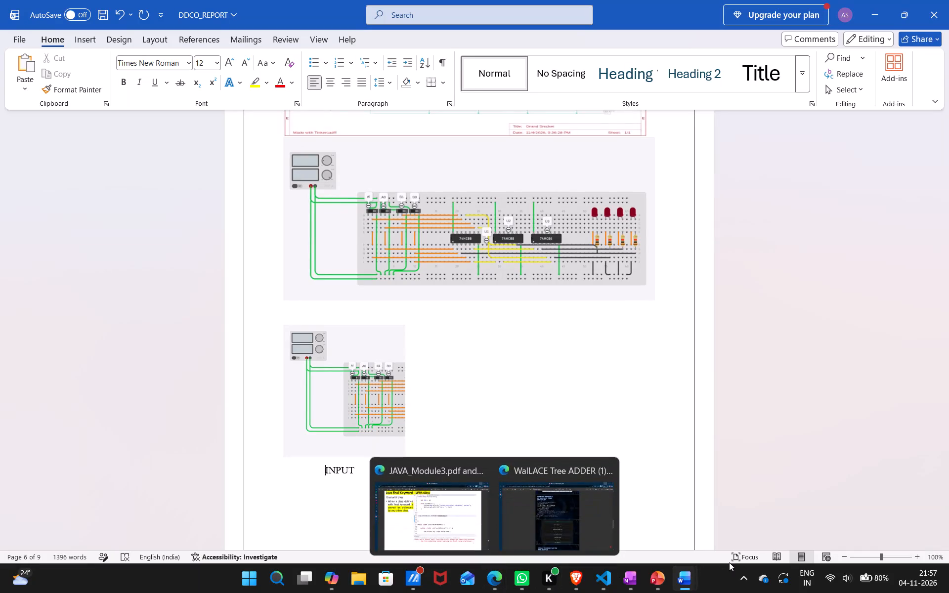
Paste the copied content beside the cropped breadboard picture captioned INPUT and open its paste options.
{"action": "left_click", "coordinate": [681, 584]}
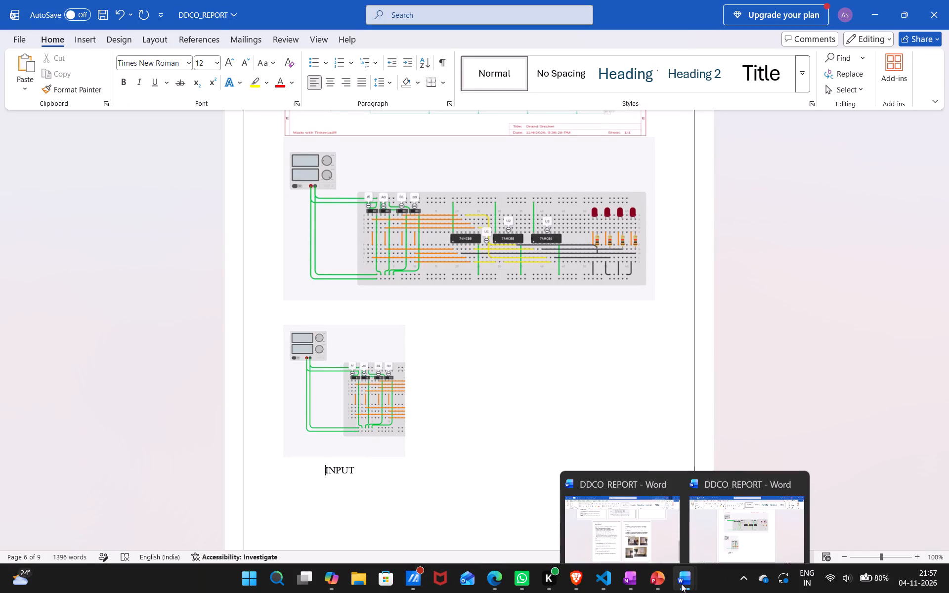
{"action": "left_click", "coordinate": [465, 427]}
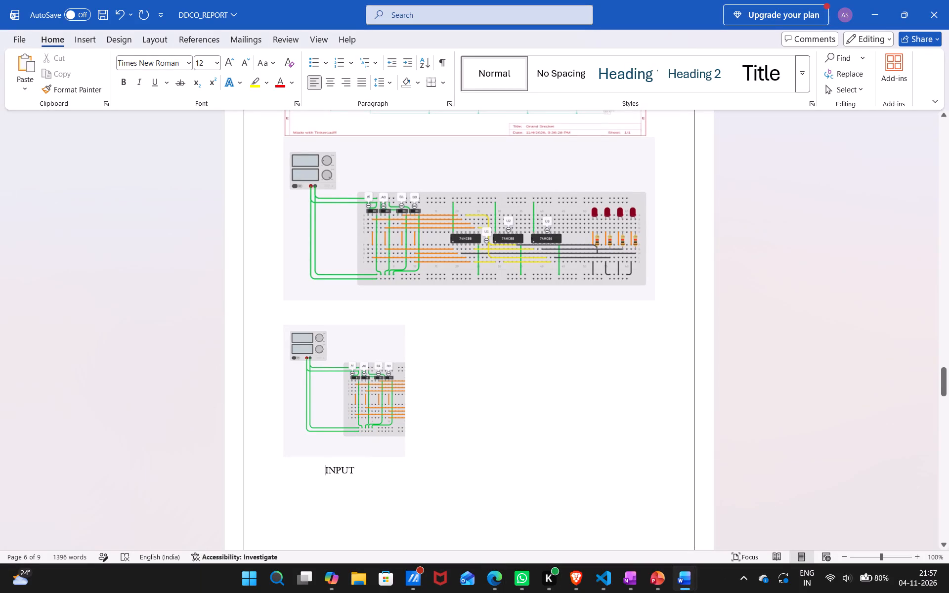
{"action": "left_click", "coordinate": [432, 337]}
{"action": "key", "text": "ctrl+v"}
{"action": "left_click", "coordinate": [456, 471]}
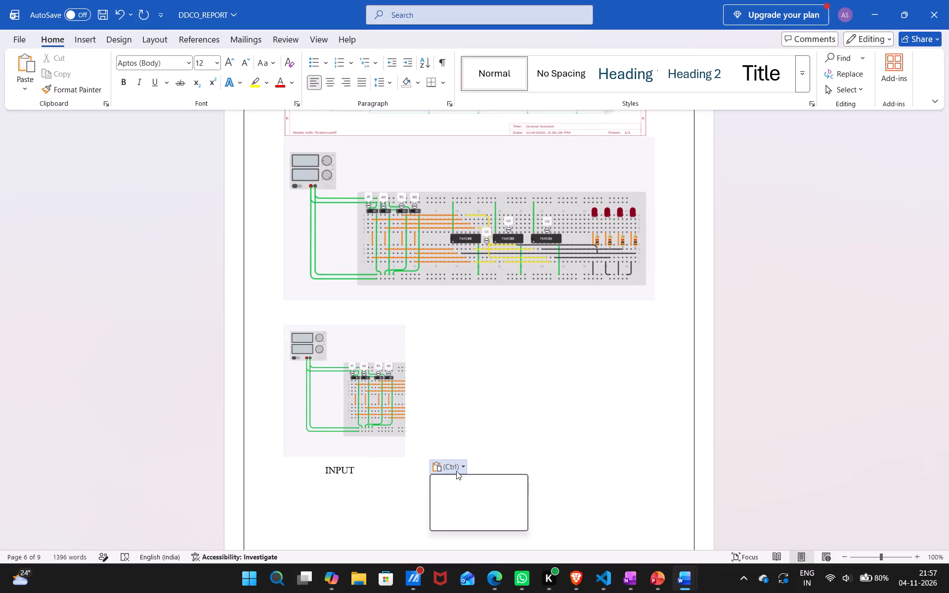
Shrink the pasted picture of the three chips proportionally so it sits beside the power-supply input picture at the same height.
{"action": "left_click", "coordinate": [480, 507]}
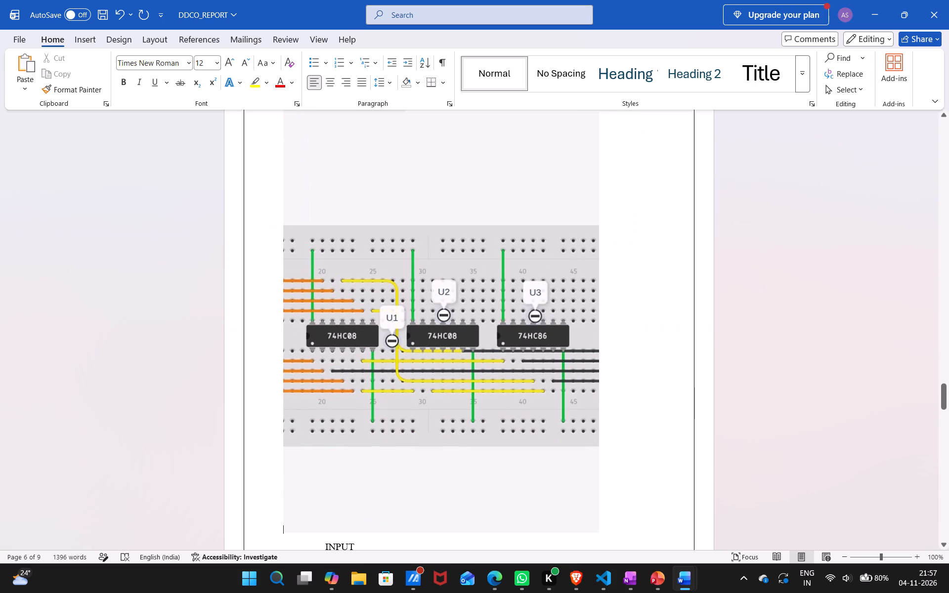
{"action": "left_click", "coordinate": [598, 522]}
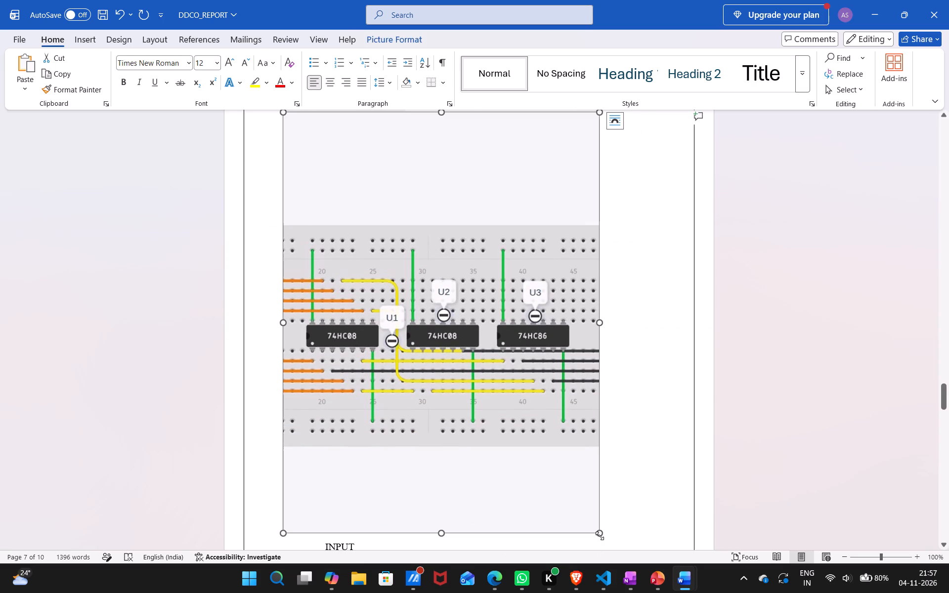
{"action": "left_click_drag", "start_coordinate": [600, 536], "coordinate": [467, 415]}
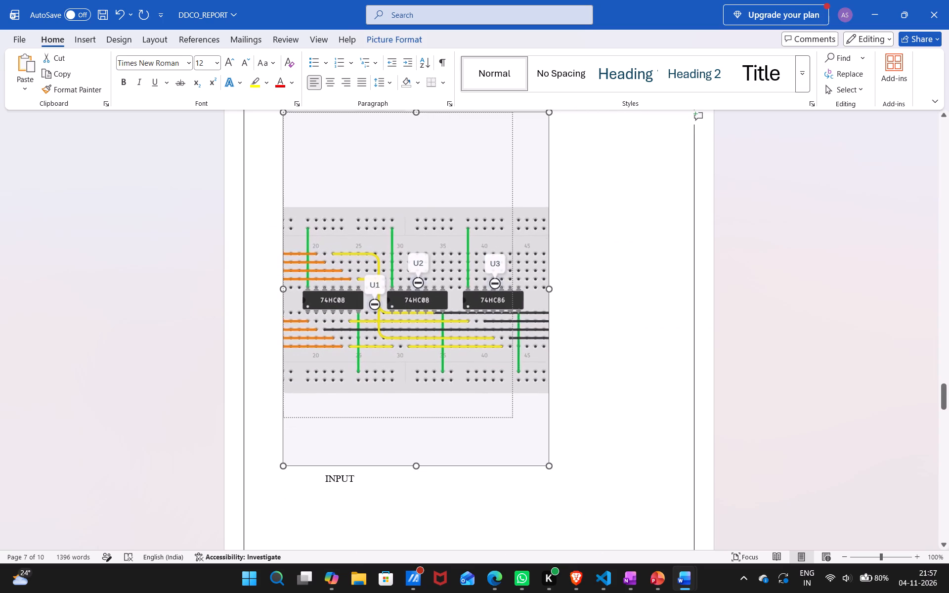
{"action": "left_click_drag", "start_coordinate": [467, 415], "coordinate": [320, 274]}
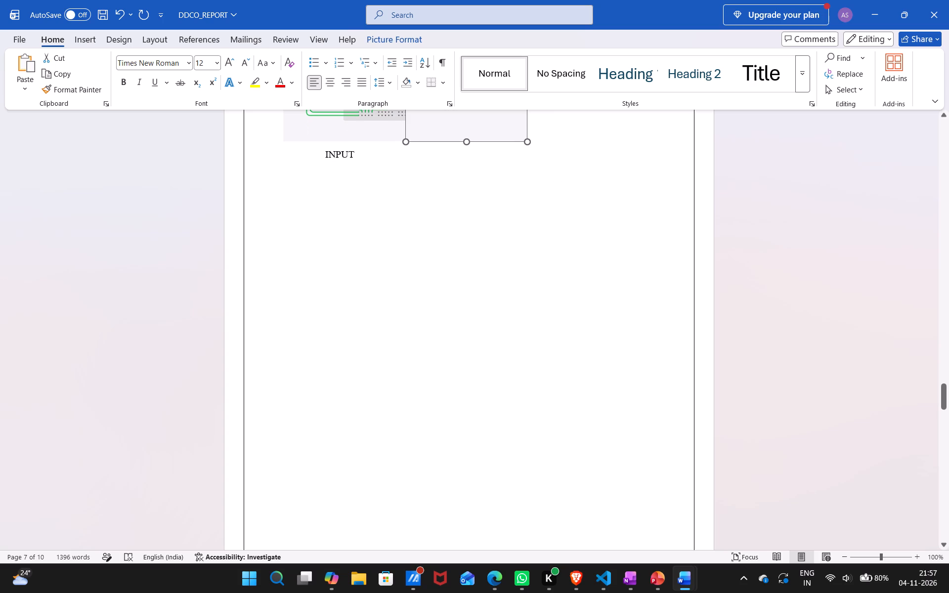
{"action": "left_click_drag", "start_coordinate": [320, 274], "coordinate": [323, 285]}
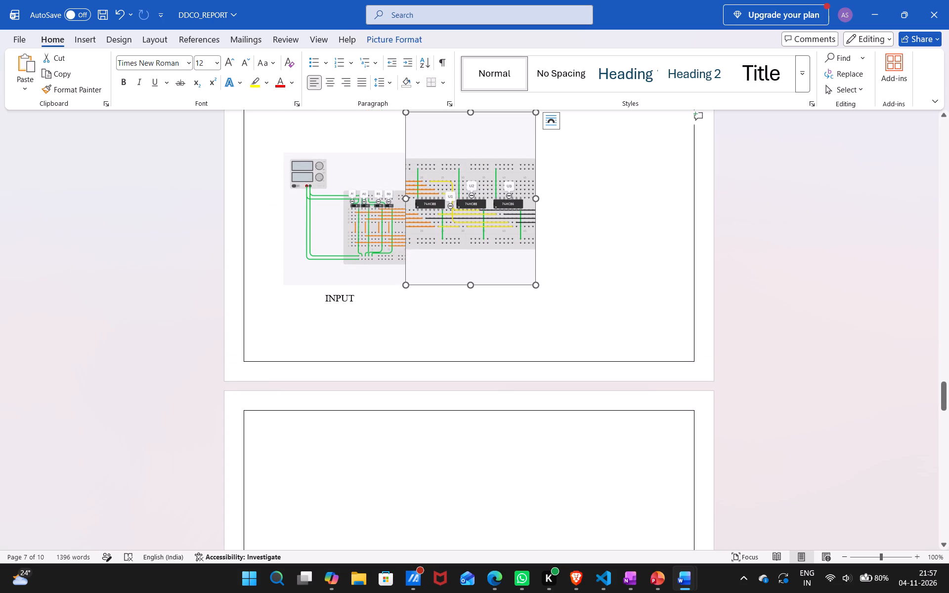
{"action": "scroll", "coordinate": [343, 349], "scroll_direction": "up", "scroll_amount": 1}
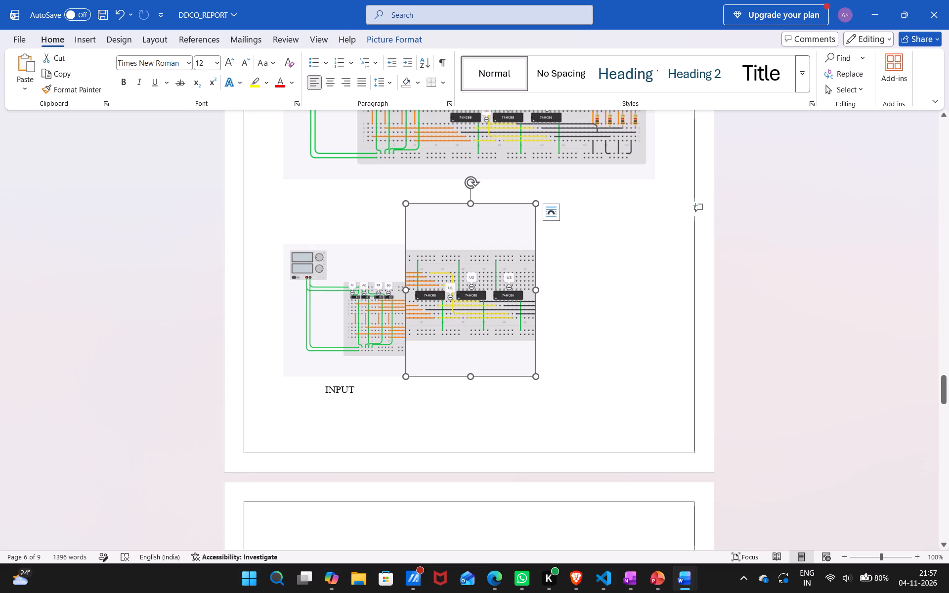
{"action": "left_click_drag", "start_coordinate": [407, 205], "coordinate": [410, 214]}
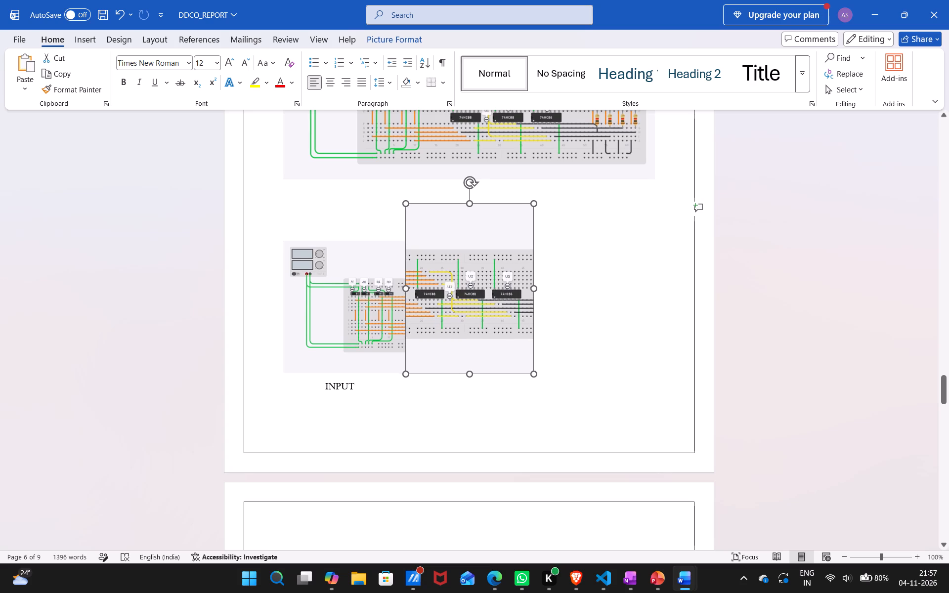
{"action": "left_click_drag", "start_coordinate": [410, 214], "coordinate": [443, 263]}
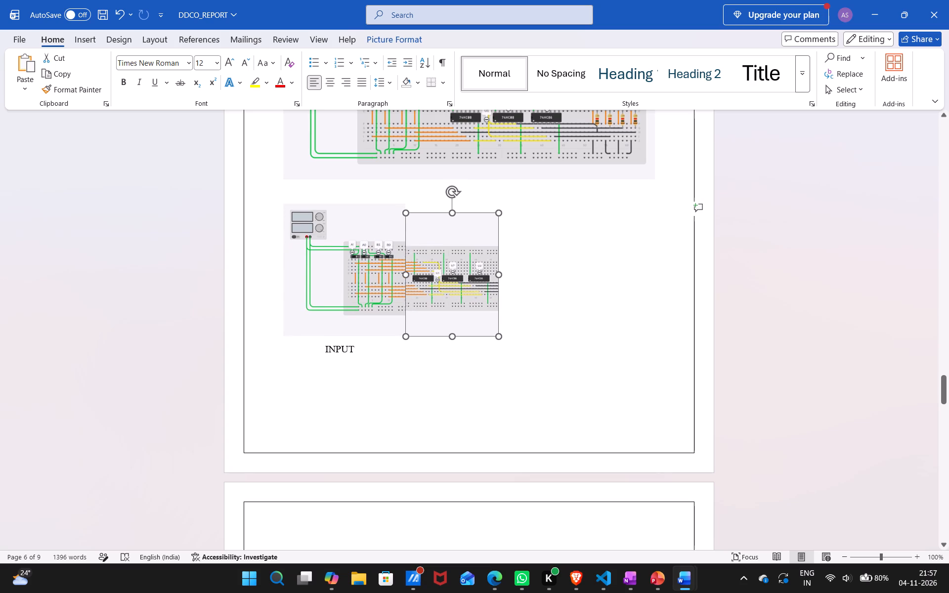
{"action": "left_click_drag", "start_coordinate": [443, 263], "coordinate": [441, 244]}
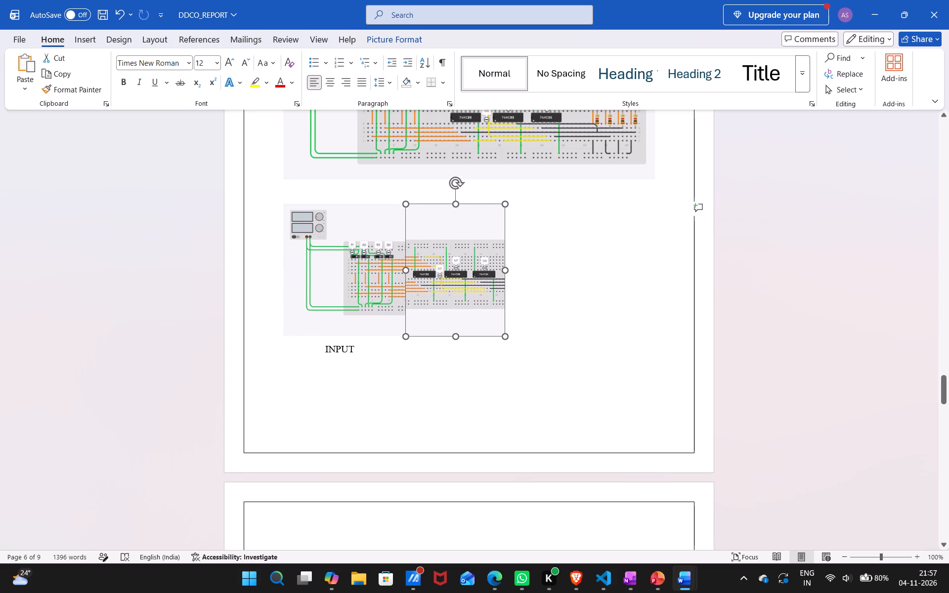
{"action": "left_click", "coordinate": [561, 299]}
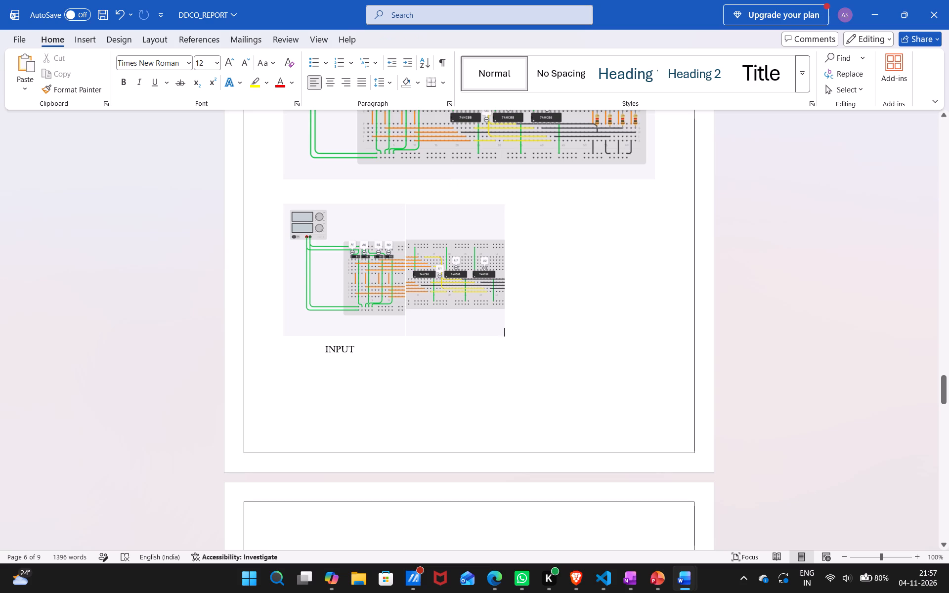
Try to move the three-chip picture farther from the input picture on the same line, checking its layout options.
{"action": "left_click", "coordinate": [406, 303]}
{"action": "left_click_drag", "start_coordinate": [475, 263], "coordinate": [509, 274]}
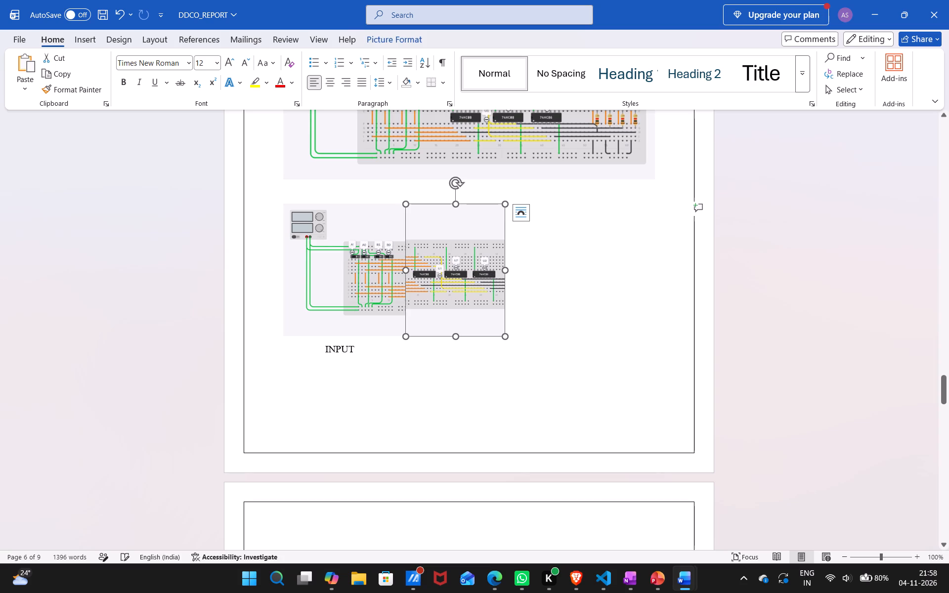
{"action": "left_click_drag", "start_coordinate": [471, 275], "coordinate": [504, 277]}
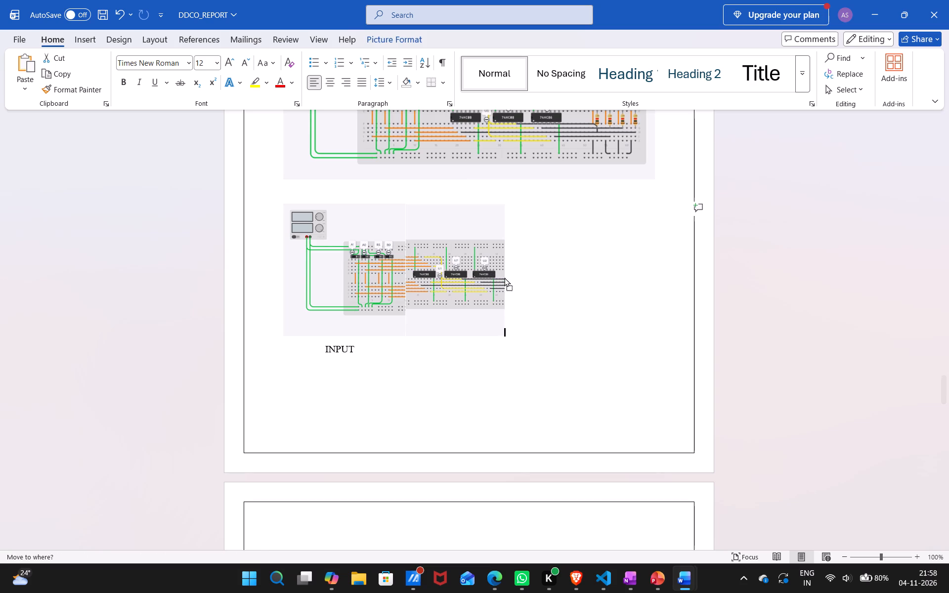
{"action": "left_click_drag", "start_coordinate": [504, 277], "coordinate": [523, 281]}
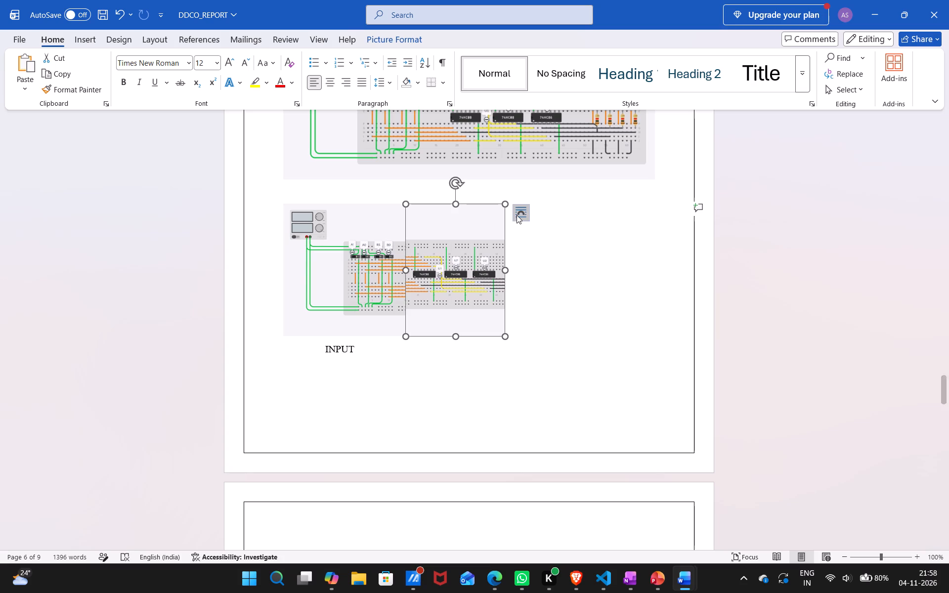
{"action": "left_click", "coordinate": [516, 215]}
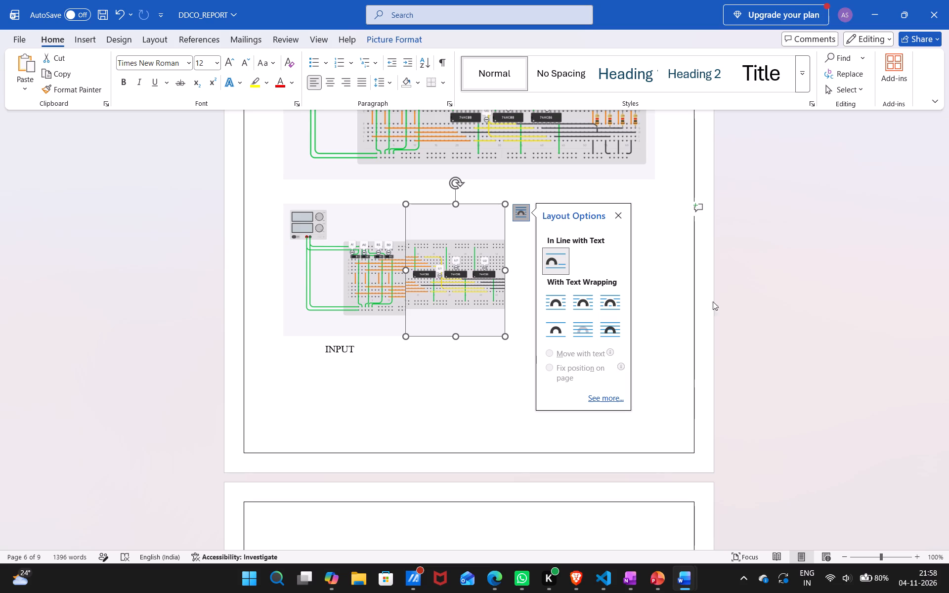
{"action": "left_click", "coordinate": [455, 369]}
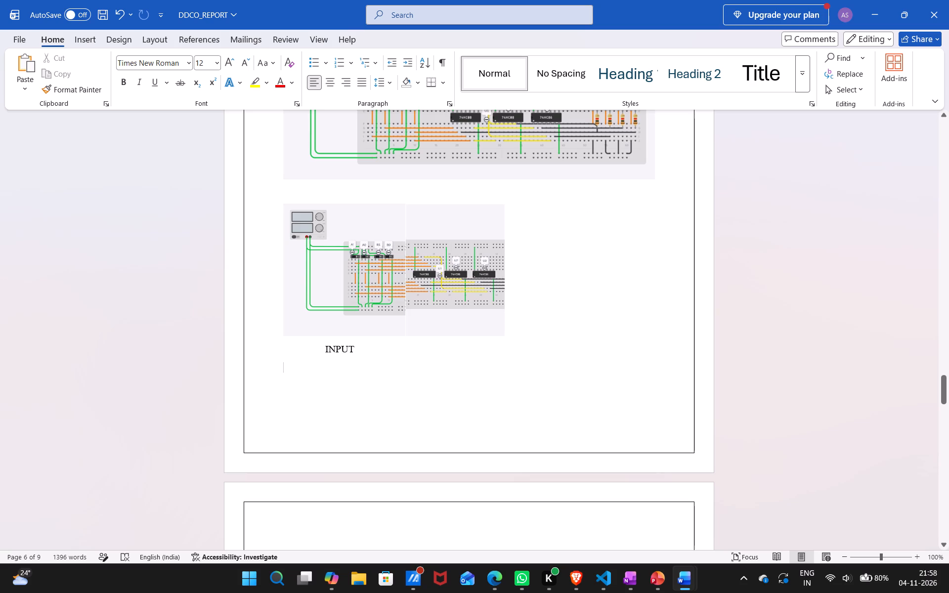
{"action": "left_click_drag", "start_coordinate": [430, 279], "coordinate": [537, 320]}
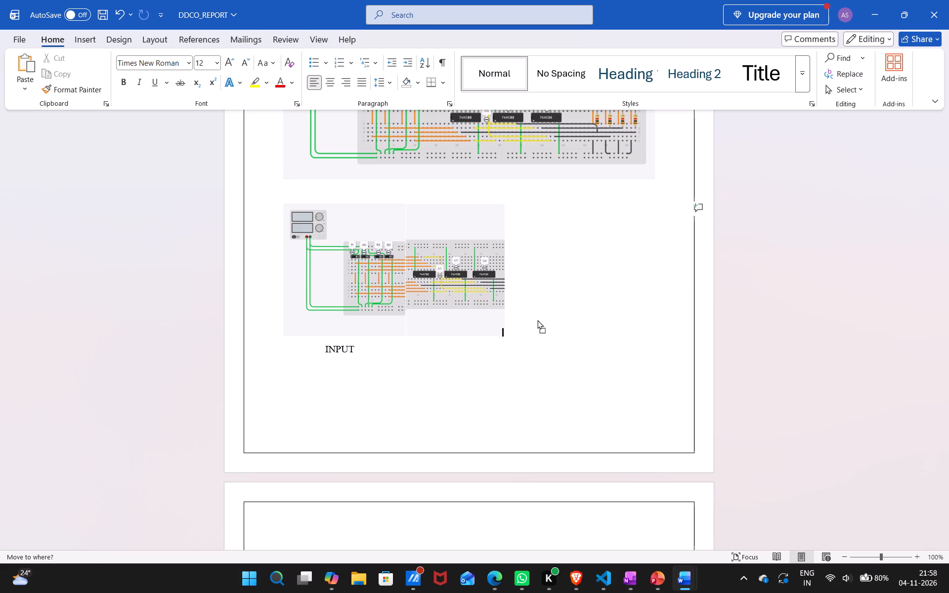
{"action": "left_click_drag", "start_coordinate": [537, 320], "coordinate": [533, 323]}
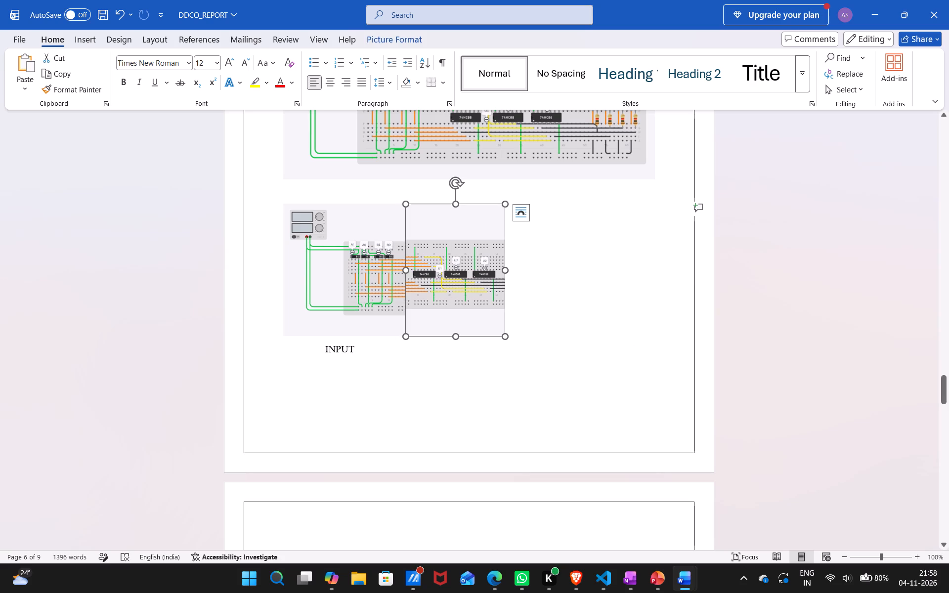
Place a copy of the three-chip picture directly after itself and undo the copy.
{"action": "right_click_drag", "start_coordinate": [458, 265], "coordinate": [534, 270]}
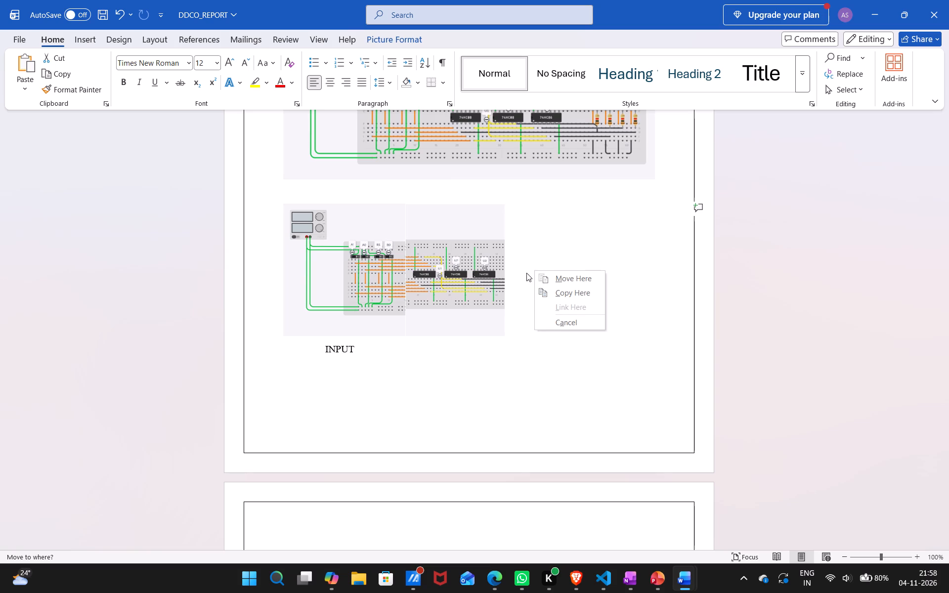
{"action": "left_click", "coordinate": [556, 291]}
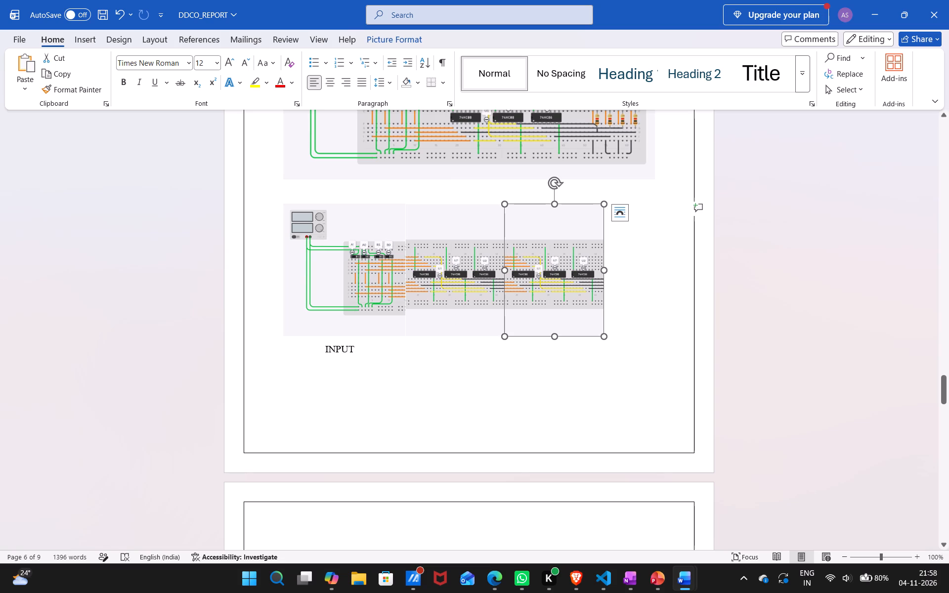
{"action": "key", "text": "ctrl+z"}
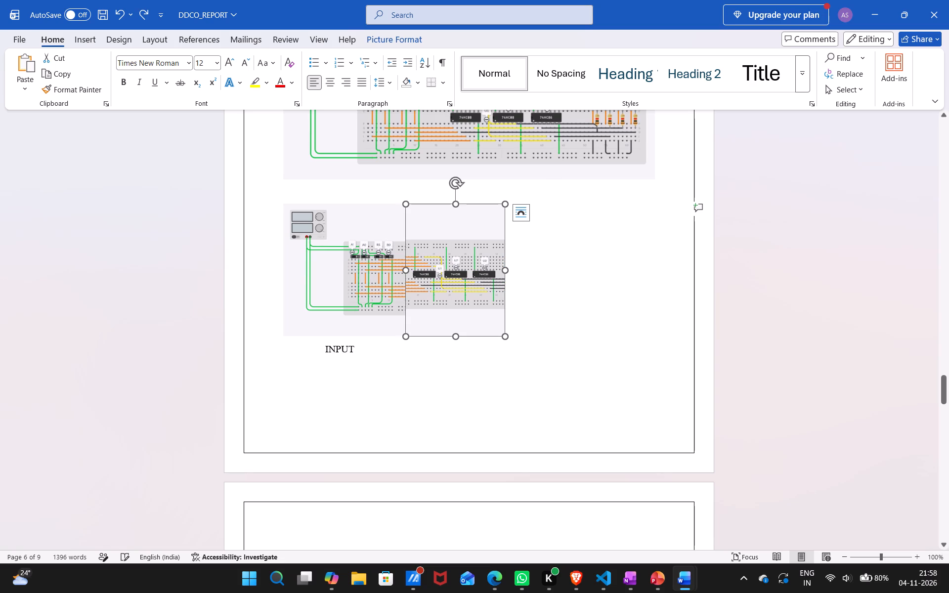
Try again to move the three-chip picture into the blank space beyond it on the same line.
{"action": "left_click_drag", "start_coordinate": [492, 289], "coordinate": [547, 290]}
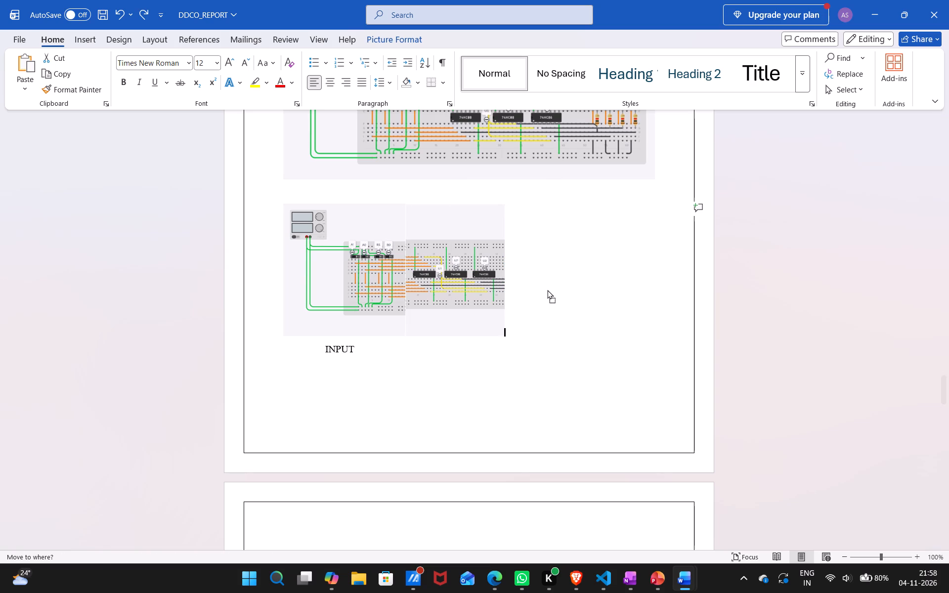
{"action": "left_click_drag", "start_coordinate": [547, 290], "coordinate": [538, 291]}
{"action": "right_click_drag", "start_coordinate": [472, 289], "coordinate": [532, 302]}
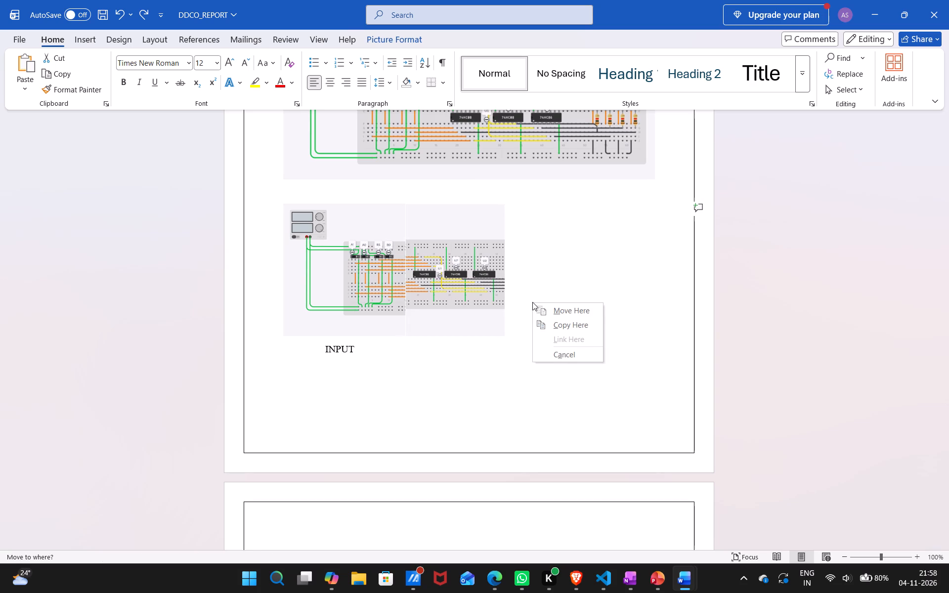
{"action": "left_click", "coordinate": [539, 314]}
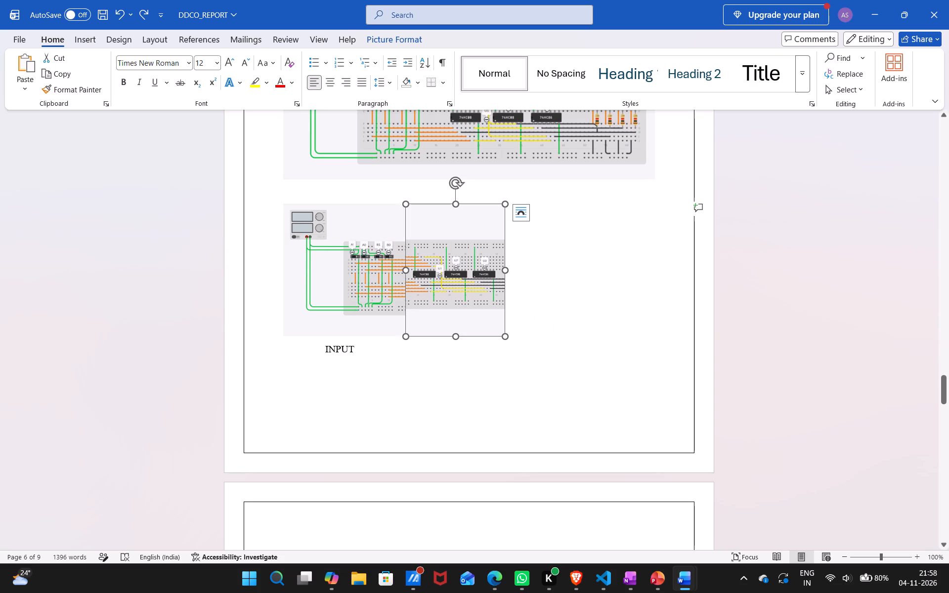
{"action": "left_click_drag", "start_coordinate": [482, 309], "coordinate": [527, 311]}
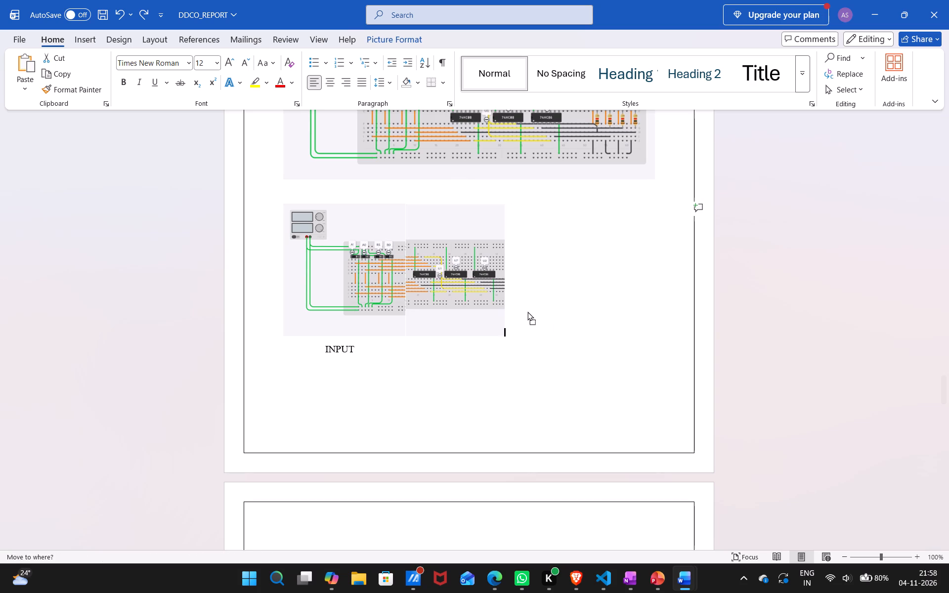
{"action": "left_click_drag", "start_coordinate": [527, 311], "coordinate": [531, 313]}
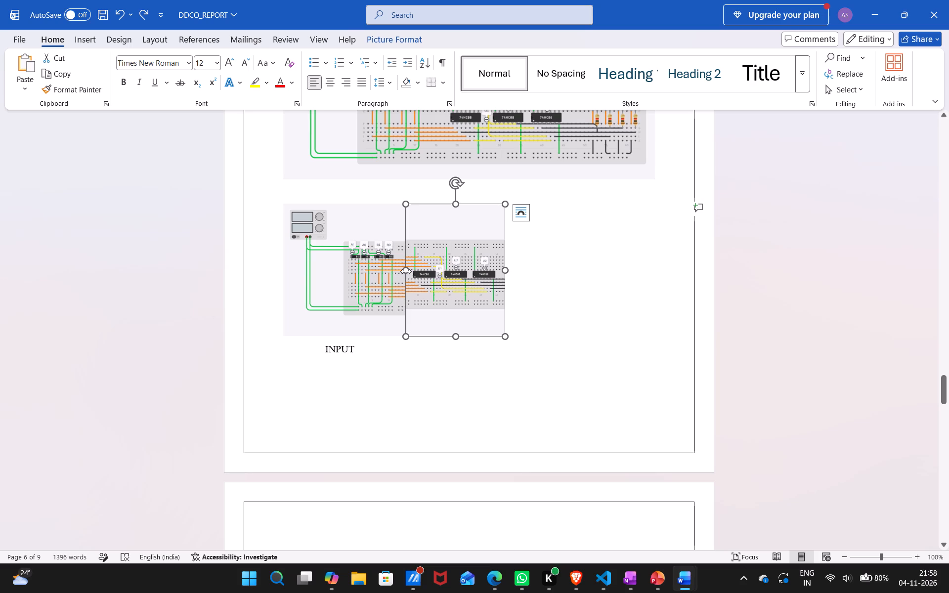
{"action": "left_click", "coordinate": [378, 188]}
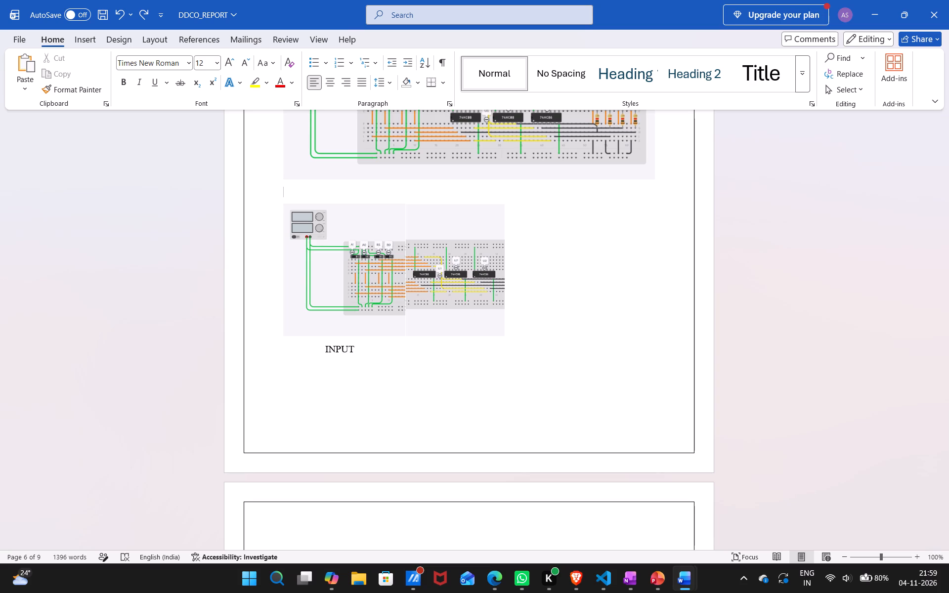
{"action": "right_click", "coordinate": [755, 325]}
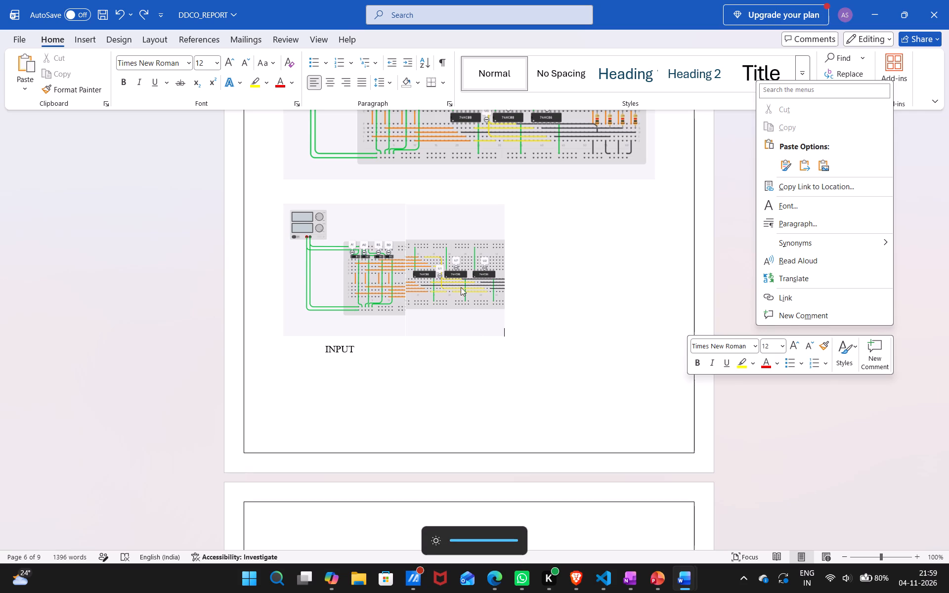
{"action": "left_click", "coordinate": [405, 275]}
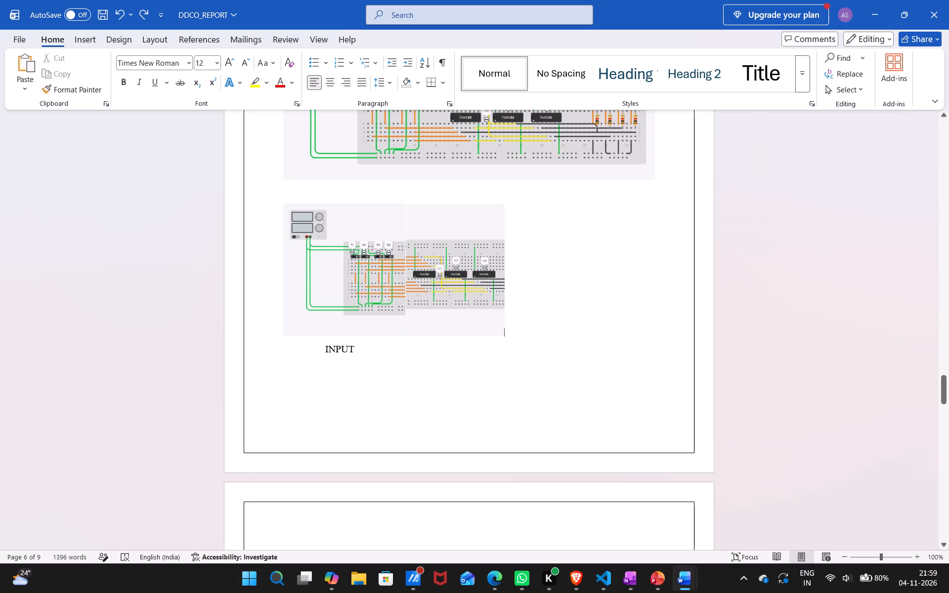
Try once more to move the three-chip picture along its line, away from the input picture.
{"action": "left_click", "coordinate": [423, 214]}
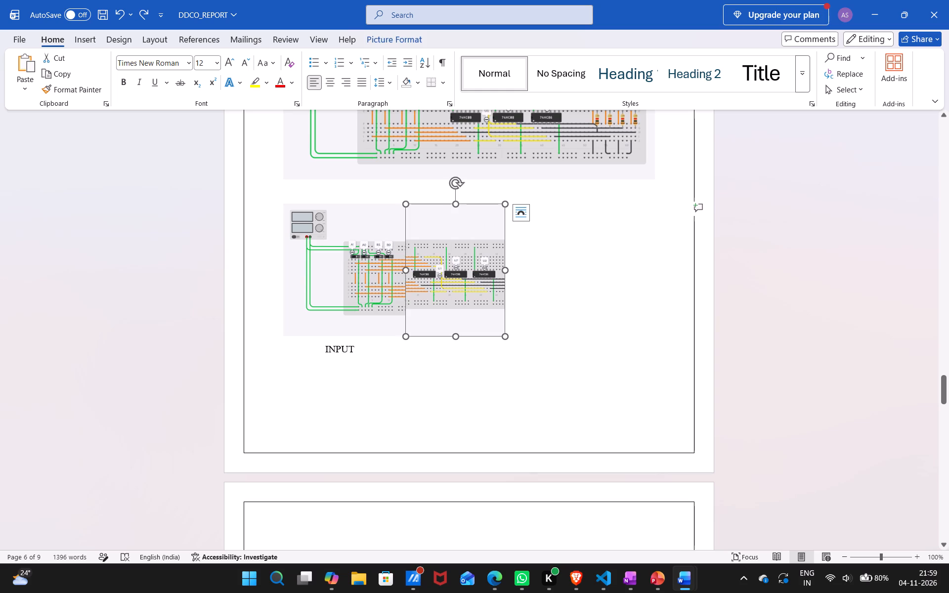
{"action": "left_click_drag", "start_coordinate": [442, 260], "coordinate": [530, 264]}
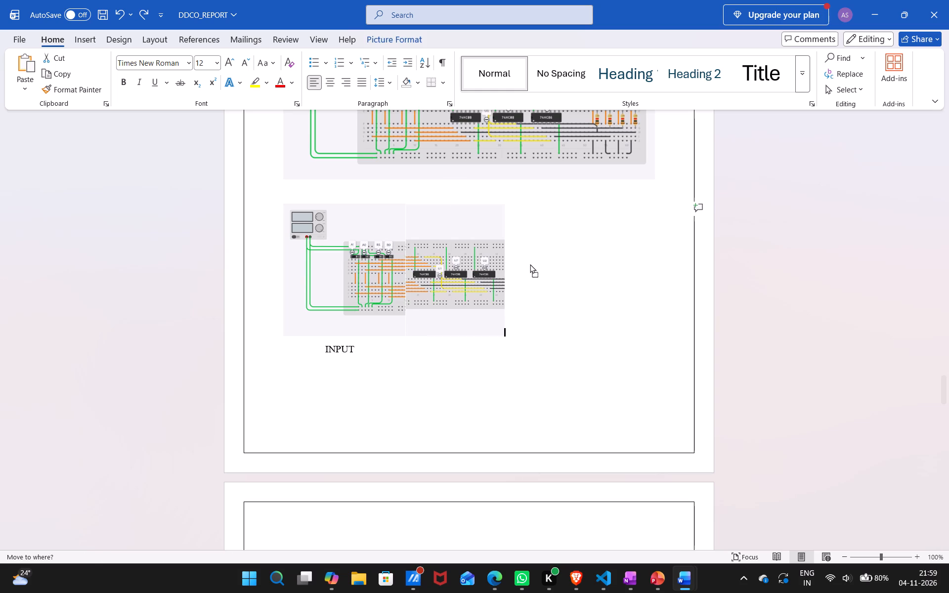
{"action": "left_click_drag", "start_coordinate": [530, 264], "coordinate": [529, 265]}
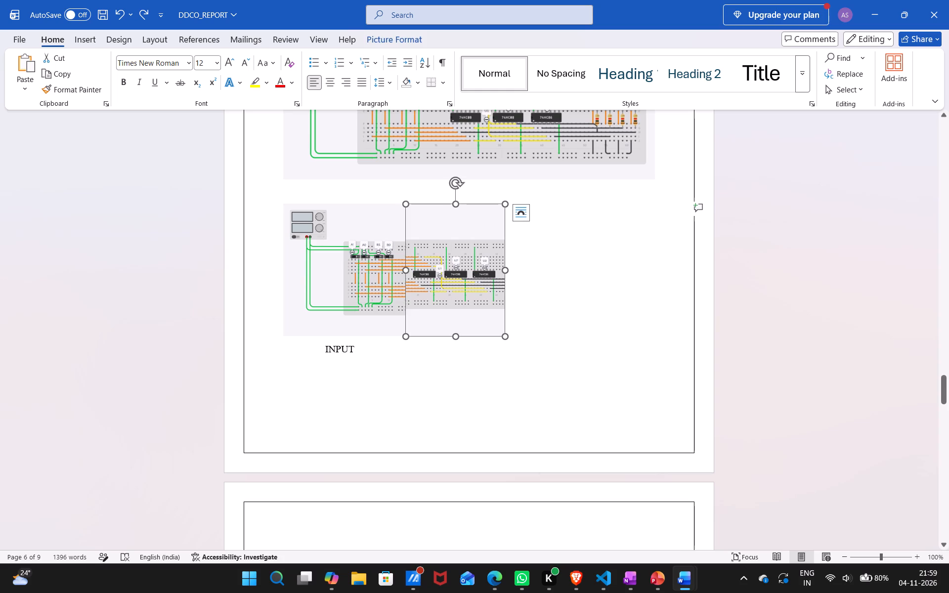
Move the three-chip picture off the input picture's line to the empty paragraph below the INPUT caption.
{"action": "left_click_drag", "start_coordinate": [476, 309], "coordinate": [505, 367]}
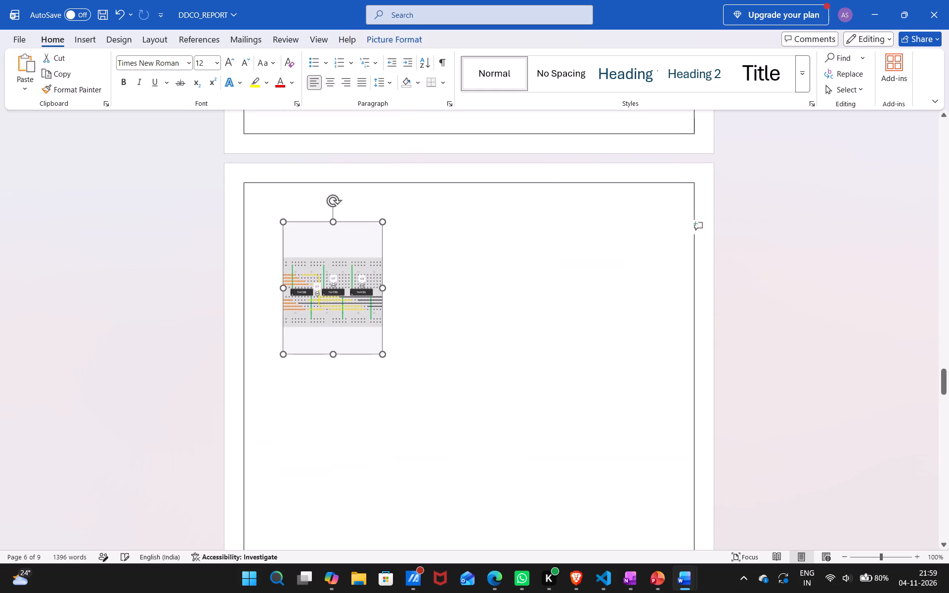
Insert three spaces after the input circuit picture above the INPUT caption and paste the copied content there in Picture format.
{"action": "scroll", "coordinate": [505, 367], "scroll_direction": "up", "scroll_amount": 4}
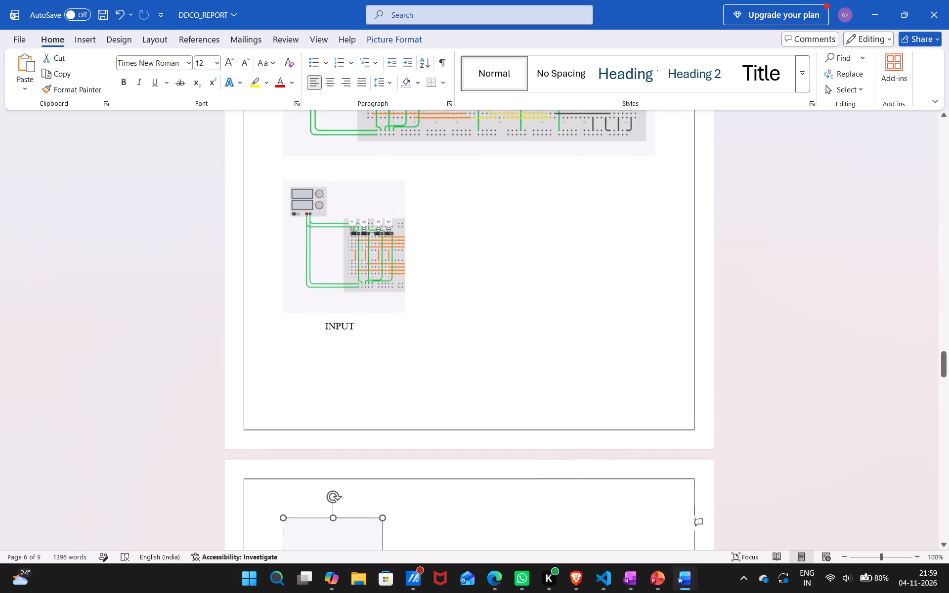
{"action": "left_click", "coordinate": [416, 272]}
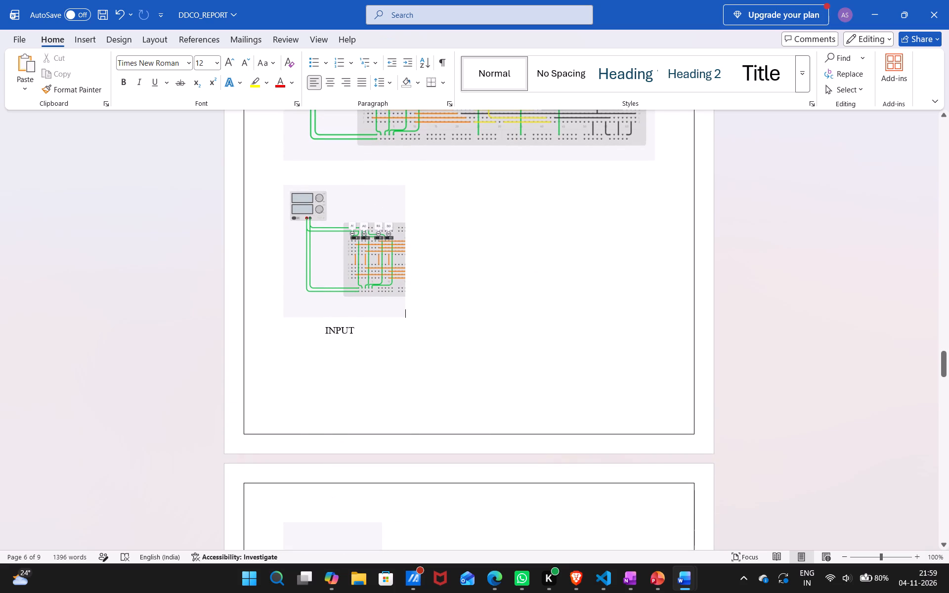
{"action": "key", "text": "space"}
{"action": "key", "text": "space"}
{"action": "key", "text": "space"}
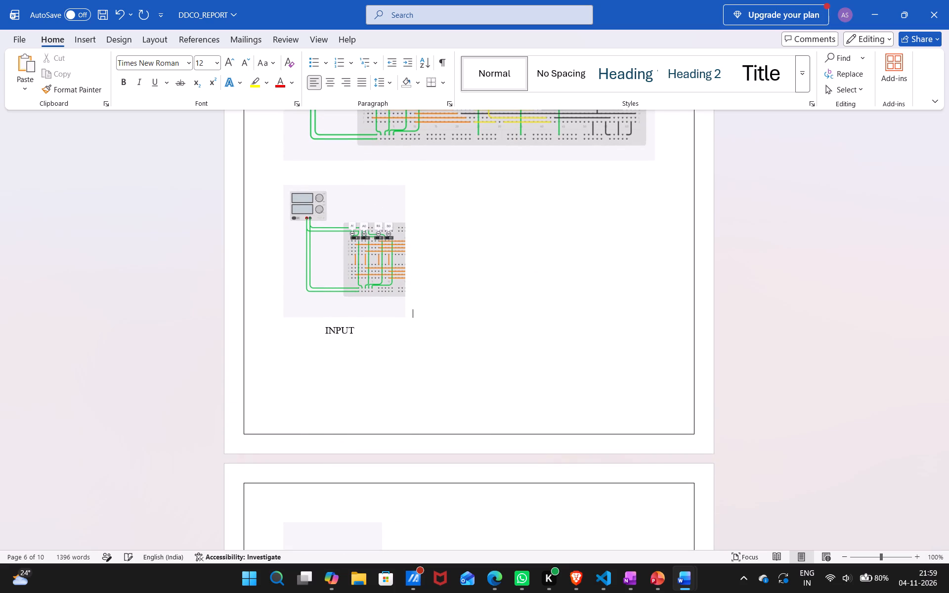
{"action": "key", "text": "ctrl+v"}
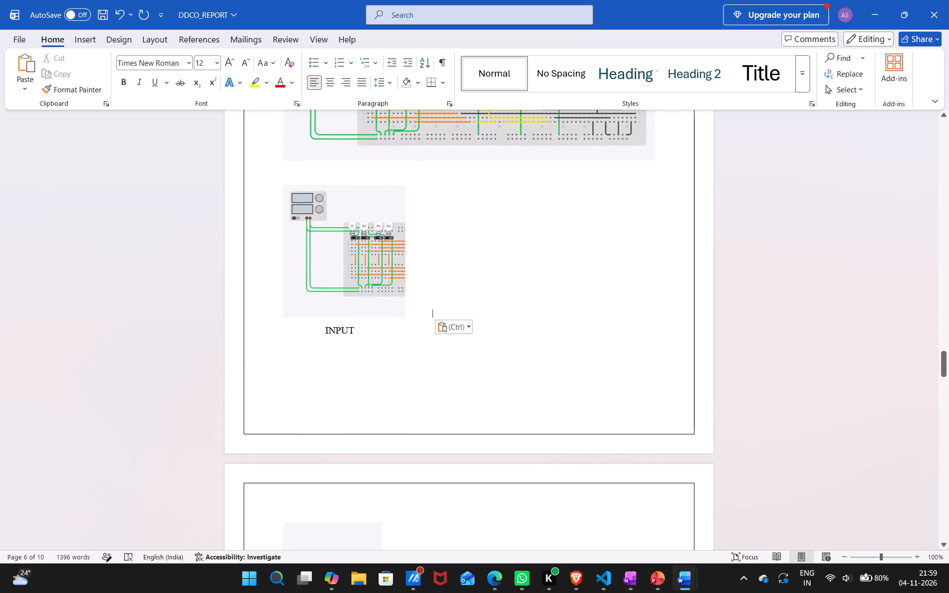
{"action": "left_click", "coordinate": [449, 327]}
{"action": "left_click", "coordinate": [485, 363]}
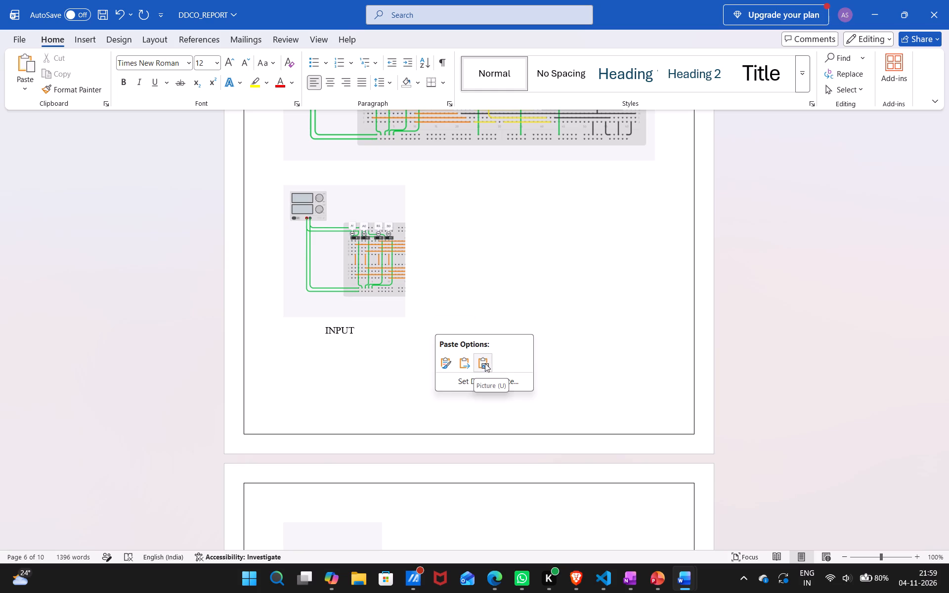
Copy the input circuit picture with the power supply.
{"action": "scroll", "coordinate": [485, 363], "scroll_direction": "up", "scroll_amount": 1}
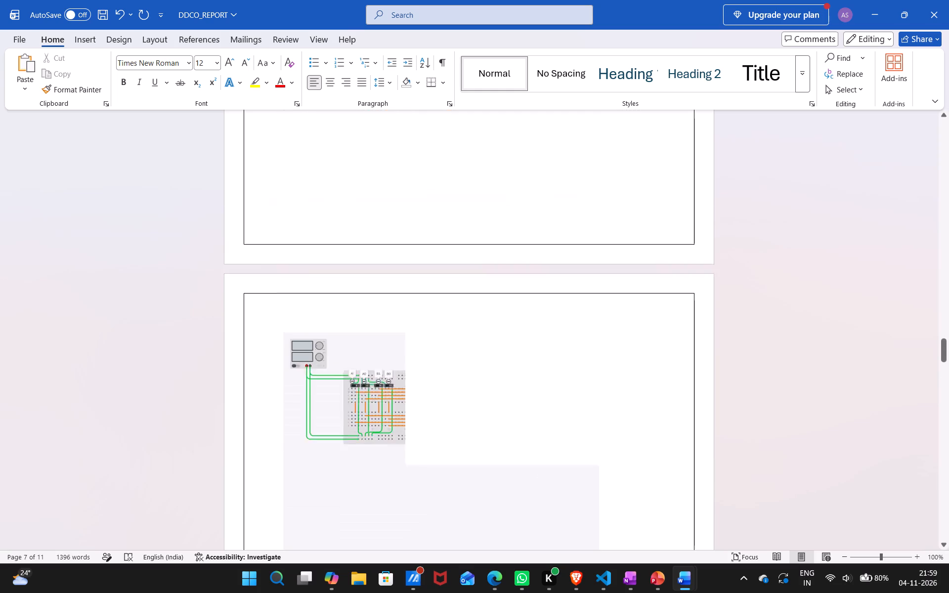
{"action": "scroll", "coordinate": [485, 363], "scroll_direction": "up", "scroll_amount": 2}
{"action": "left_click", "coordinate": [333, 467]}
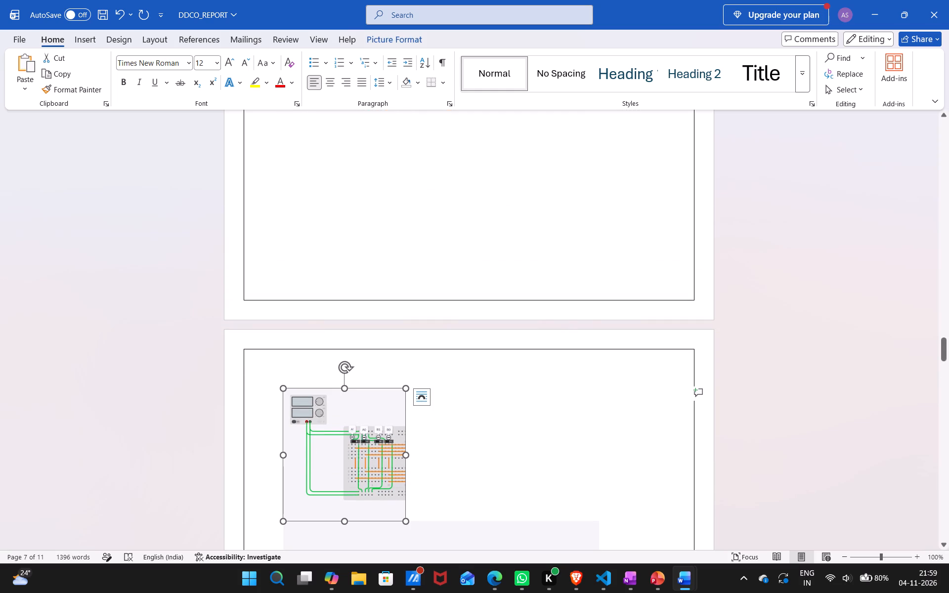
{"action": "key", "text": "ctrl+c"}
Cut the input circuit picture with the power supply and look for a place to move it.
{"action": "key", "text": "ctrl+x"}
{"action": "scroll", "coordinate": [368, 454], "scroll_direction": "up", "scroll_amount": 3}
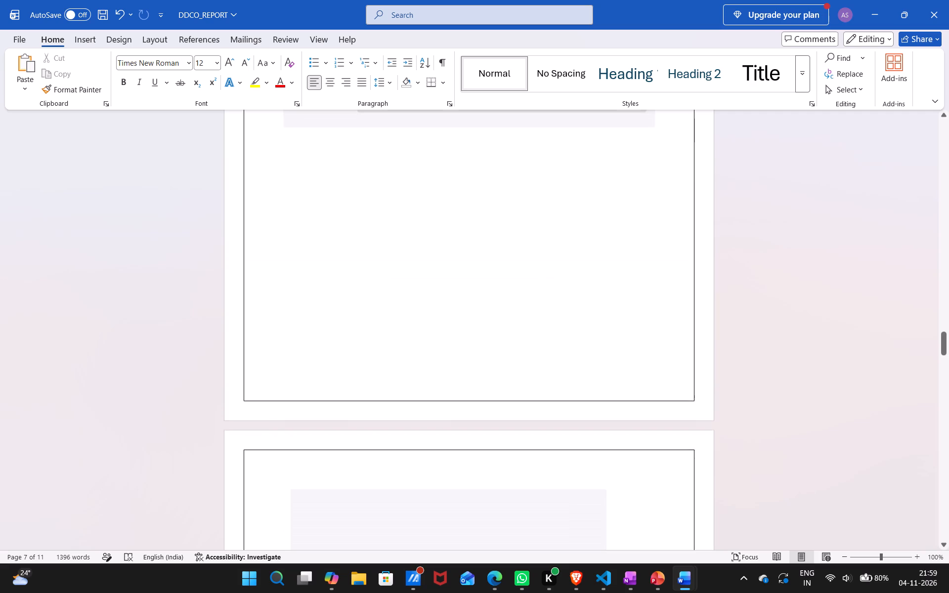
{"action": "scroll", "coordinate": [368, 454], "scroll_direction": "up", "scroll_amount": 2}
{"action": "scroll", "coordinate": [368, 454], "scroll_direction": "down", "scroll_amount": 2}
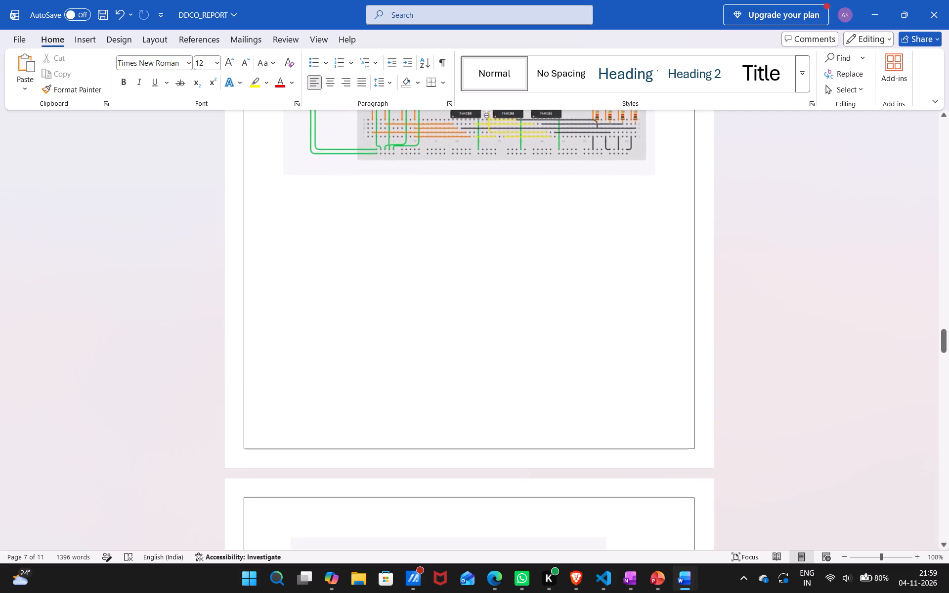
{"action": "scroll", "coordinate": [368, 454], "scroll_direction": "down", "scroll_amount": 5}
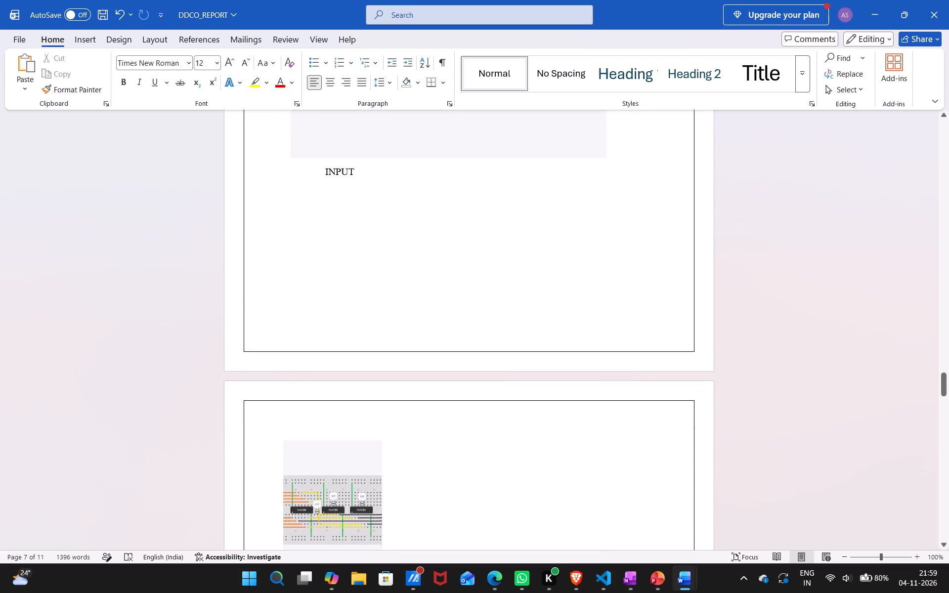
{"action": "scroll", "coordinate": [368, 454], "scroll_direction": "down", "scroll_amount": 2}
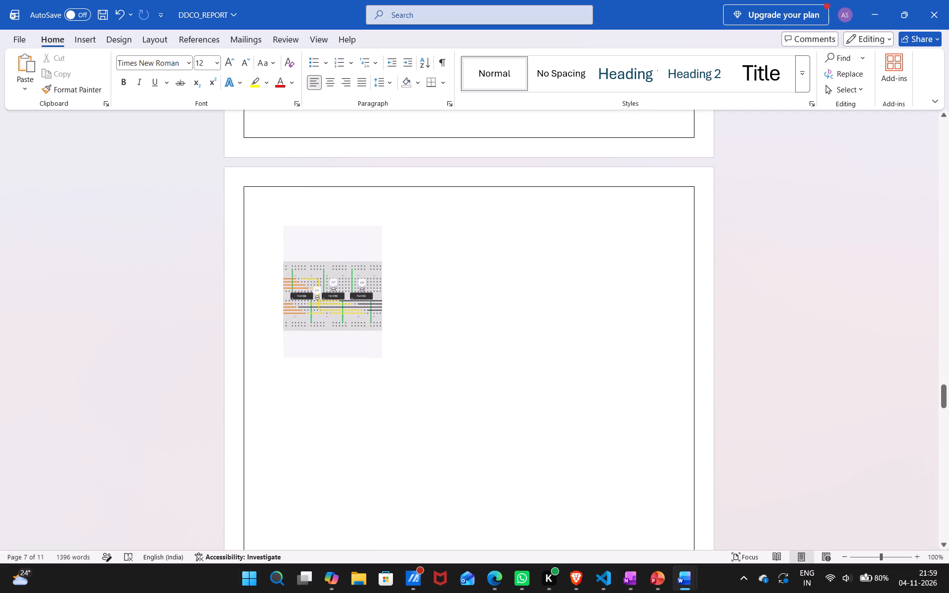
Undo the cut of the input circuit picture and the preceding picture paste above the INPUT caption.
{"action": "key", "text": "ctrl+z"}
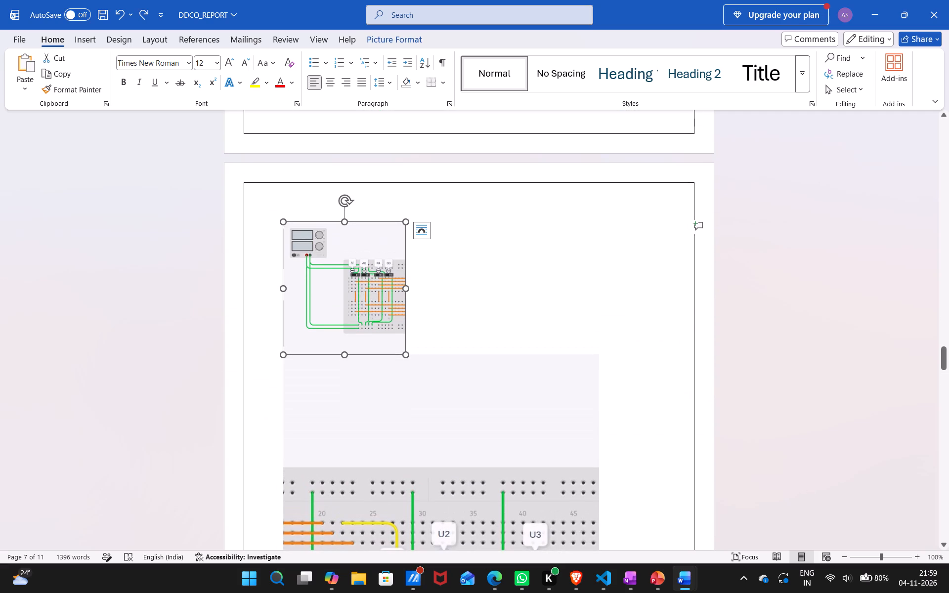
{"action": "key", "text": "ctrl+z"}
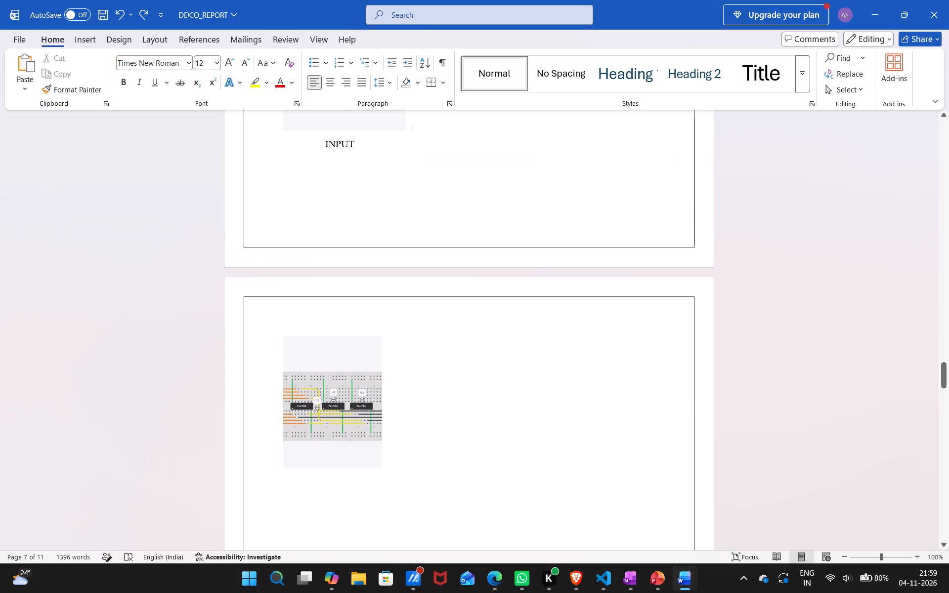
Move the three-chip breadboard picture onto the input picture's line, after two added spaces, above the INPUT caption.
{"action": "left_click", "coordinate": [366, 406]}
{"action": "key", "text": "ctrl+x"}
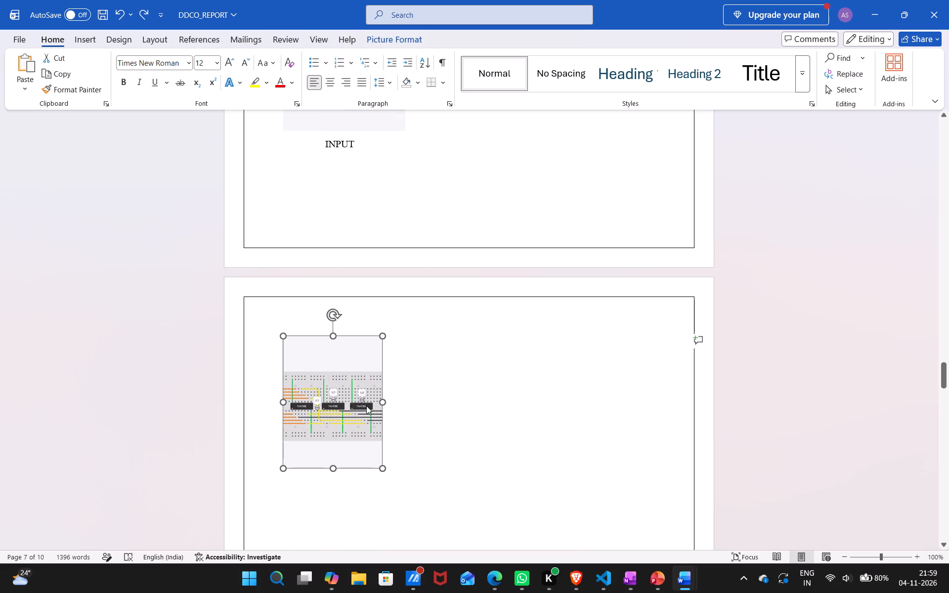
{"action": "scroll", "coordinate": [366, 406], "scroll_direction": "up", "scroll_amount": 2}
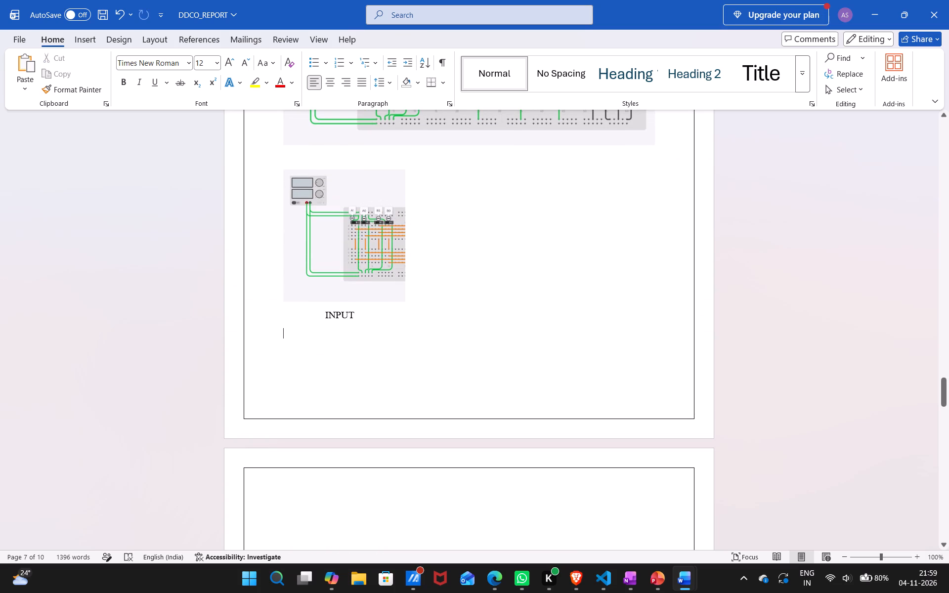
{"action": "left_click", "coordinate": [420, 290]}
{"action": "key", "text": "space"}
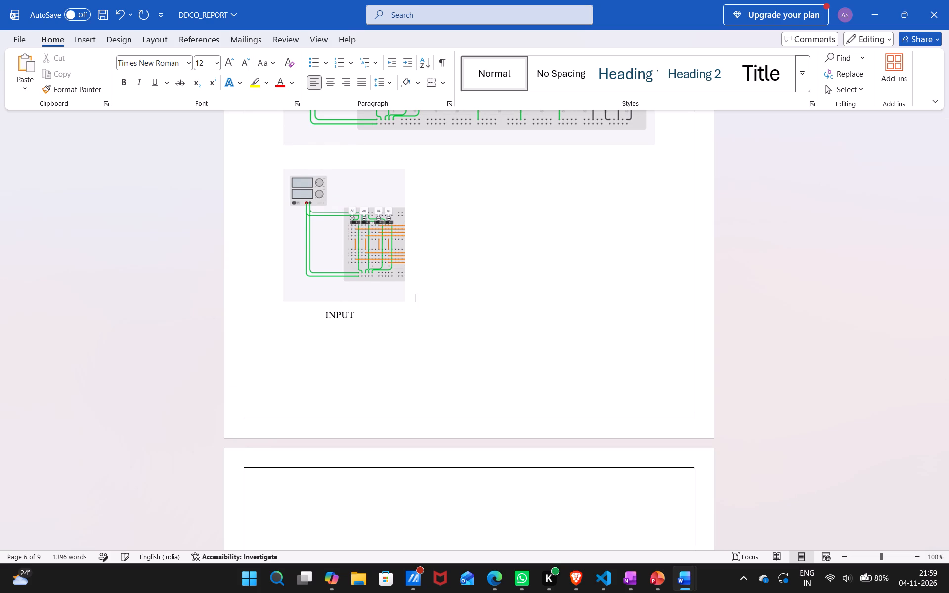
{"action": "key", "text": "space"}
{"action": "key", "text": "ctrl+v"}
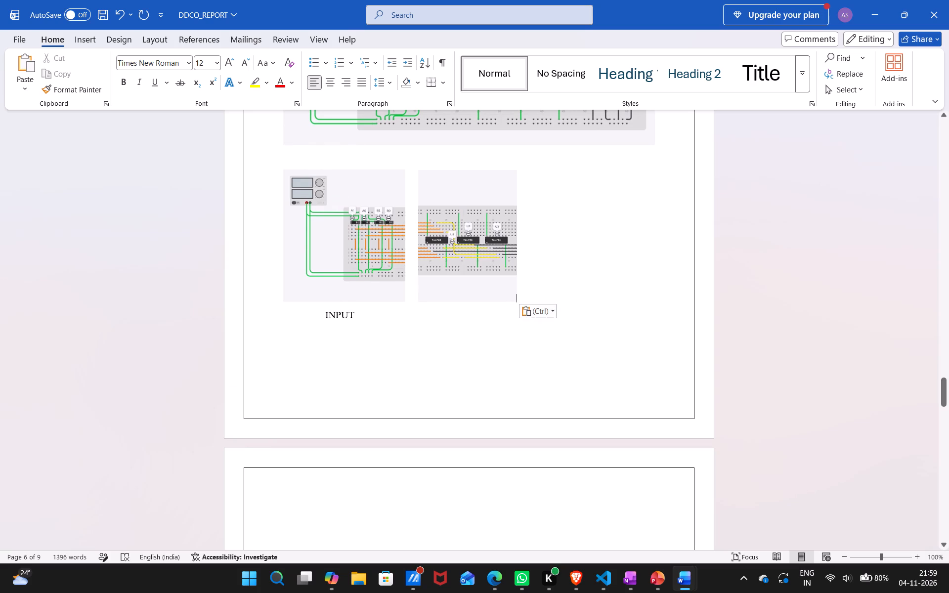
Add four spaces after the three-chip breadboard picture on the same line.
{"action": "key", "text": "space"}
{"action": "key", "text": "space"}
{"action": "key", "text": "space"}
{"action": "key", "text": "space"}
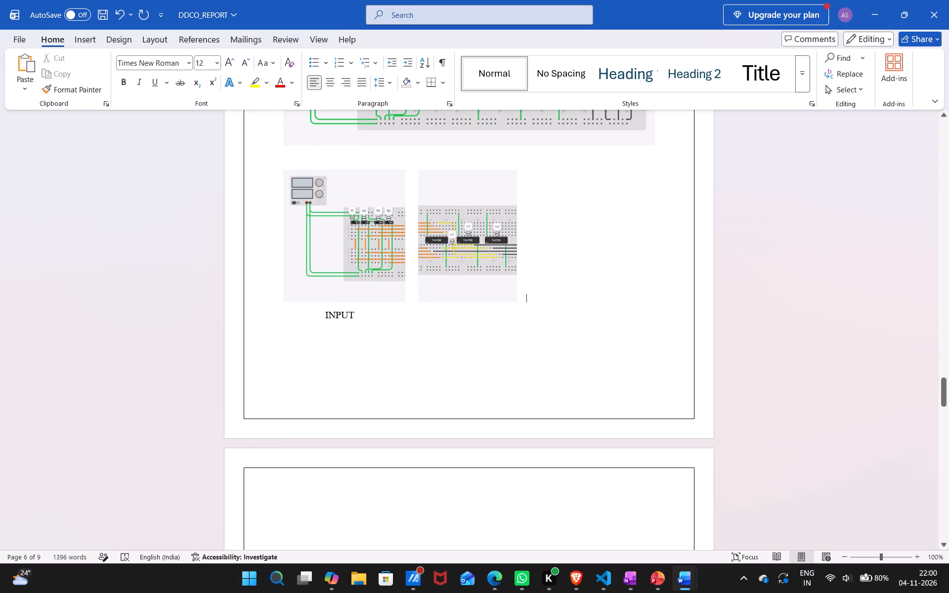
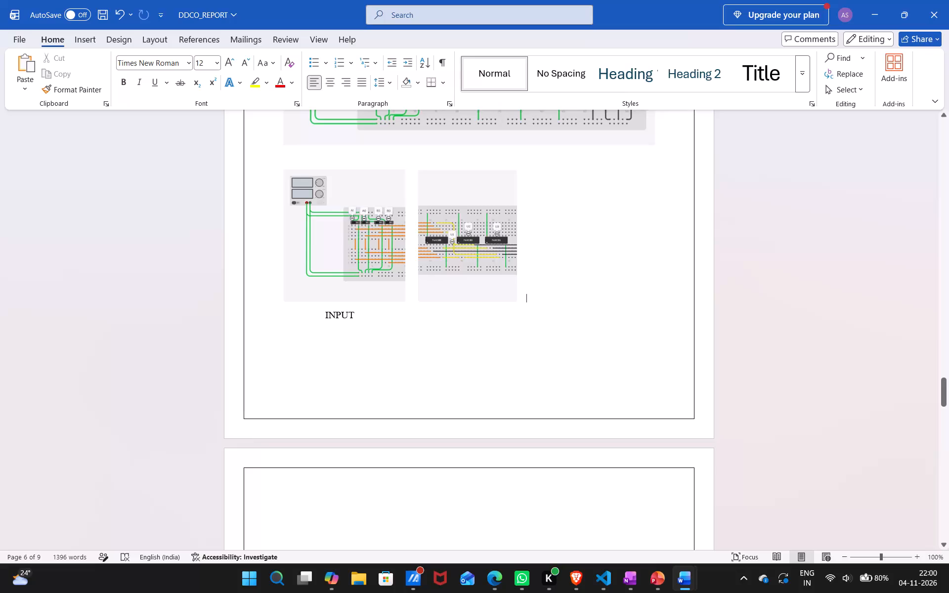
Paste the copied breadboard section with the four red LEDs after the three-chip picture, above the INPUT caption.
{"action": "key", "text": "ctrl+v"}
{"action": "left_click", "coordinate": [566, 314]}
{"action": "left_click", "coordinate": [592, 344]}
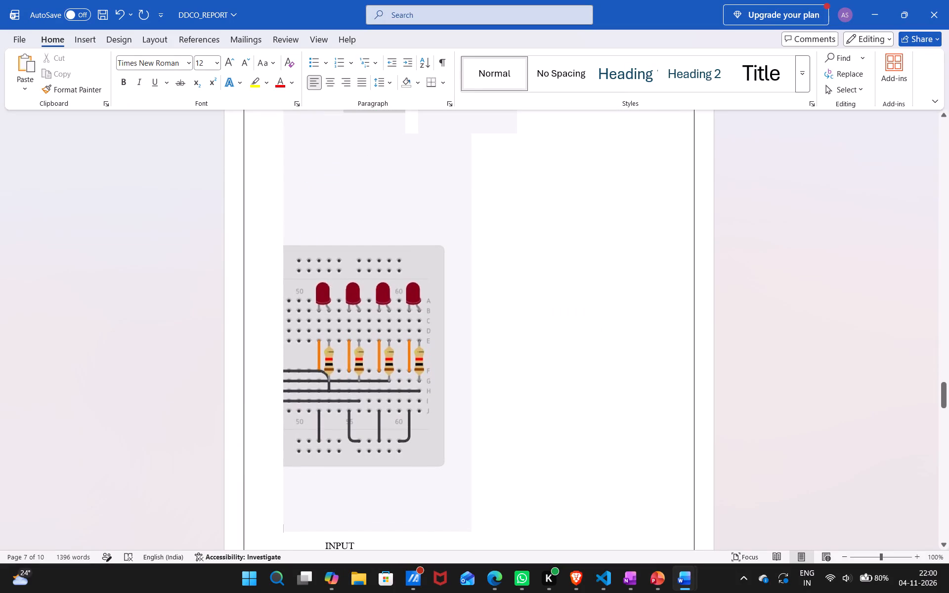
Shrink the pasted LED circuit picture proportionally until it matches the height of the input and three-chip pictures and shares their line.
{"action": "left_click", "coordinate": [450, 504]}
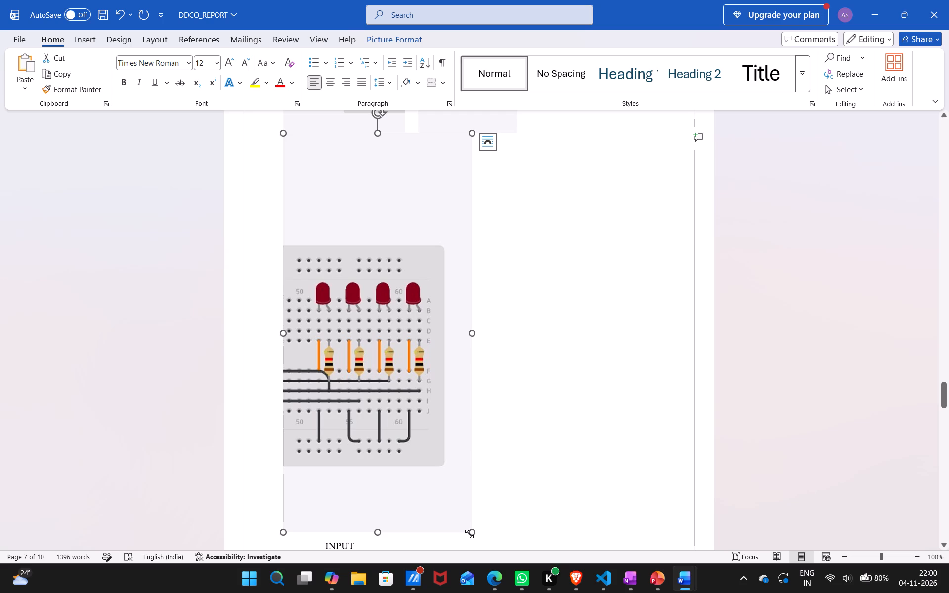
{"action": "left_click", "coordinate": [469, 534]}
{"action": "left_click_drag", "start_coordinate": [469, 534], "coordinate": [324, 348]}
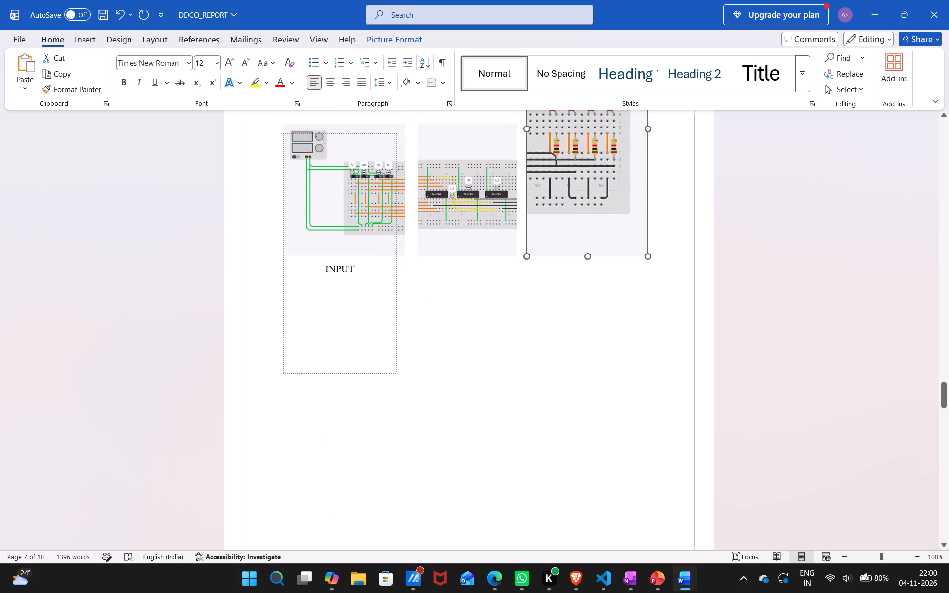
{"action": "left_click_drag", "start_coordinate": [324, 348], "coordinate": [308, 330]}
{"action": "scroll", "coordinate": [308, 330], "scroll_direction": "up", "scroll_amount": 1}
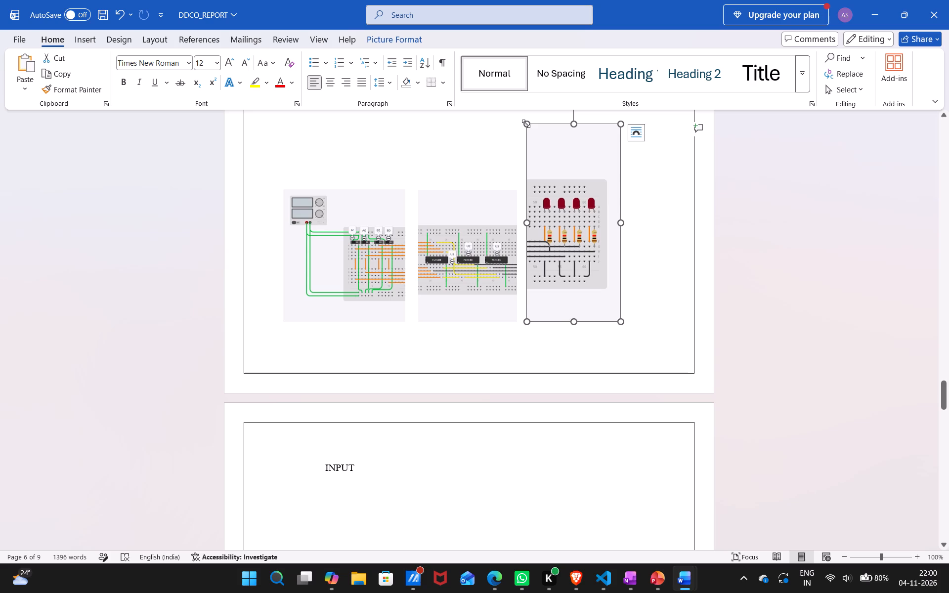
{"action": "left_click_drag", "start_coordinate": [526, 124], "coordinate": [545, 200]}
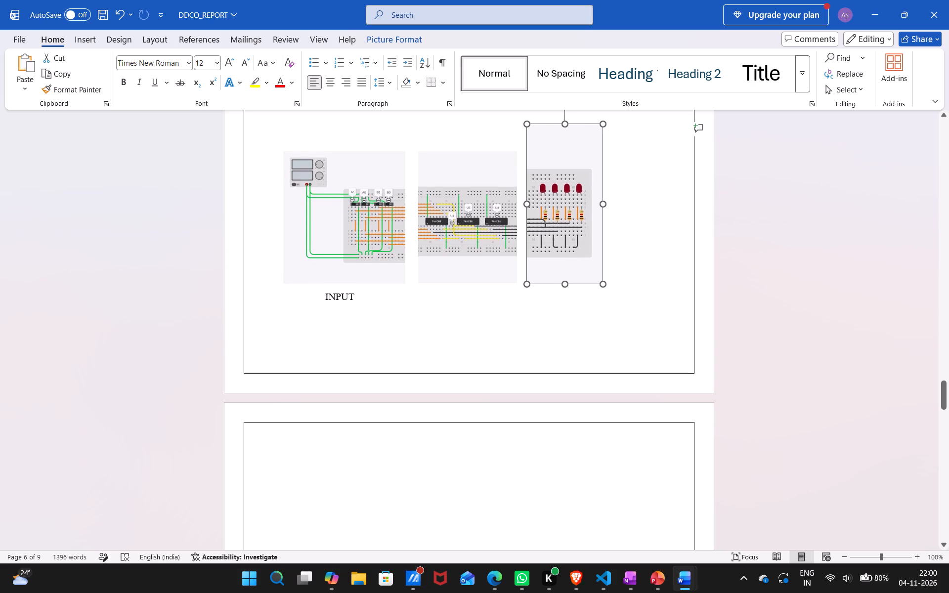
{"action": "left_click_drag", "start_coordinate": [545, 200], "coordinate": [556, 233]}
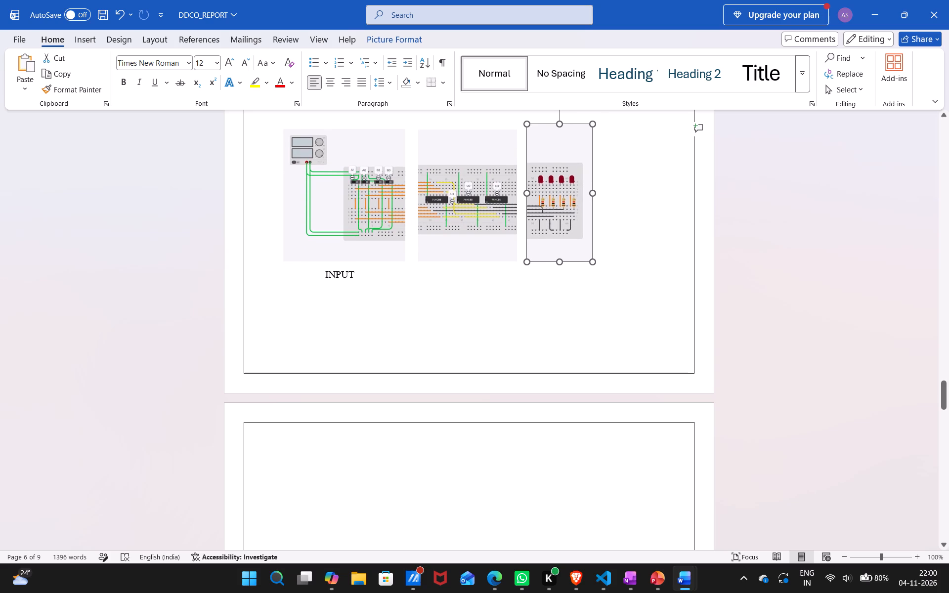
{"action": "left_click_drag", "start_coordinate": [556, 233], "coordinate": [559, 237]}
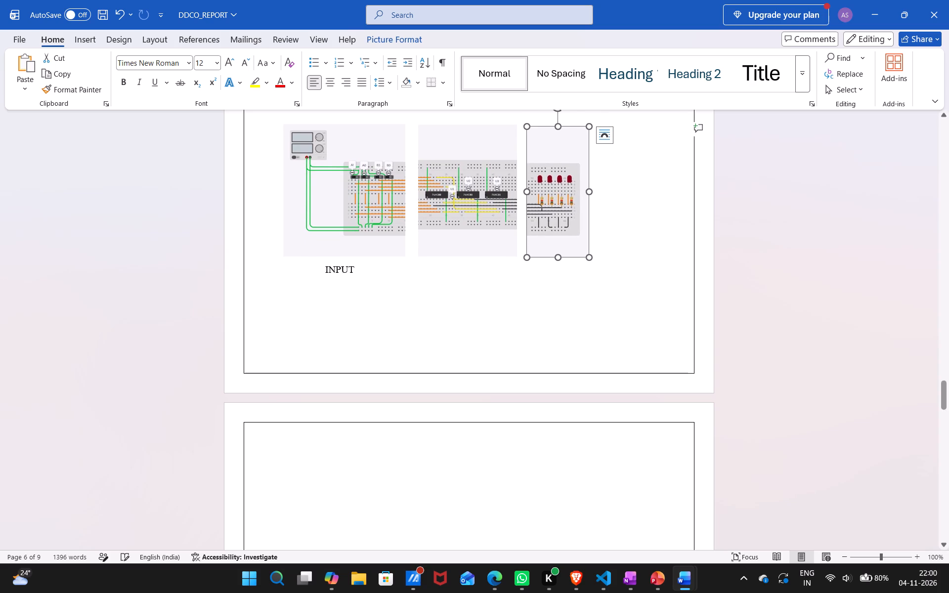
{"action": "left_click", "coordinate": [741, 244]}
Review the report's page layout, checking the circuit pictures page and the empty space before the OBSERVATIONS section.
{"action": "scroll", "coordinate": [741, 244], "scroll_direction": "up", "scroll_amount": 1}
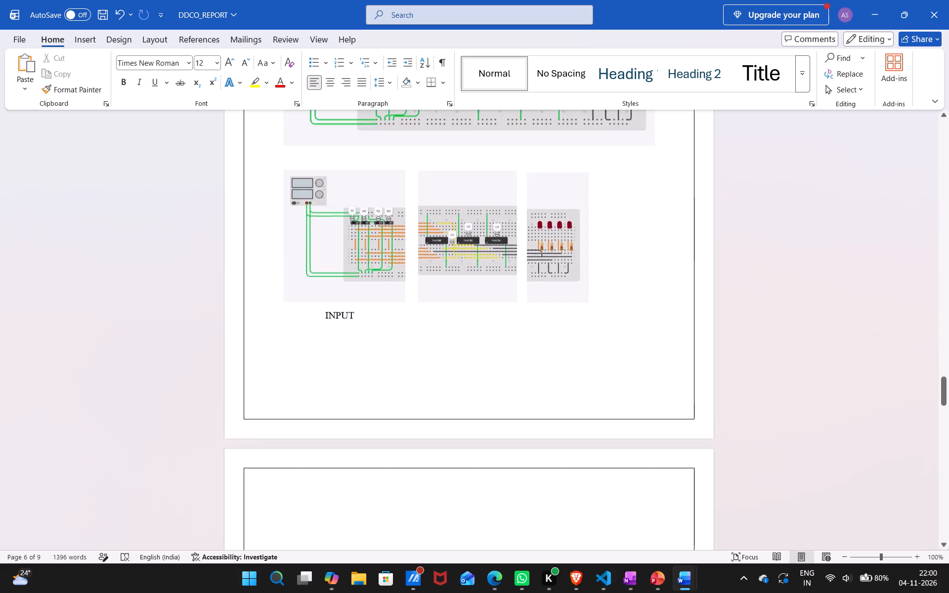
{"action": "scroll", "coordinate": [741, 244], "scroll_direction": "up", "scroll_amount": 2}
{"action": "scroll", "coordinate": [741, 244], "scroll_direction": "down", "scroll_amount": 3}
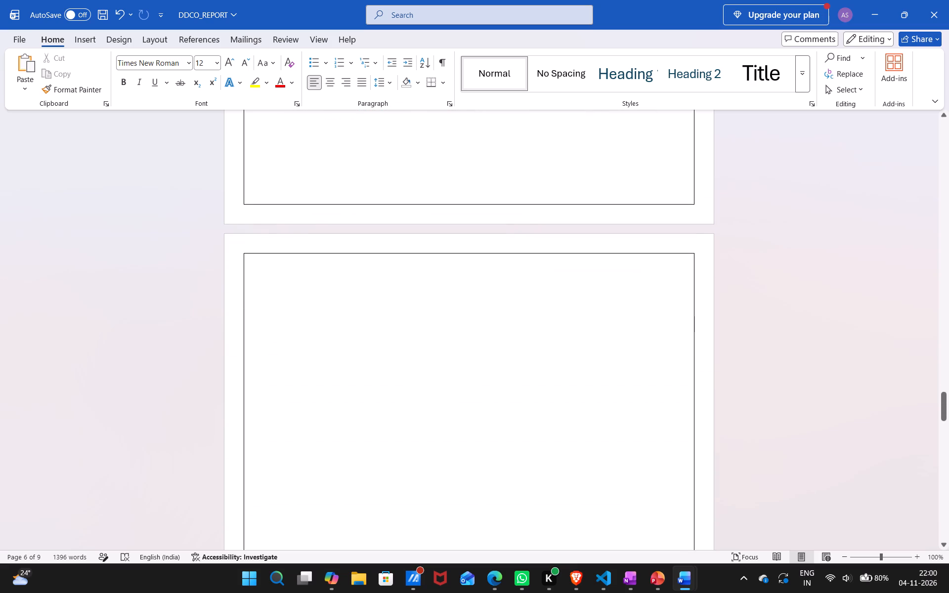
{"action": "scroll", "coordinate": [741, 244], "scroll_direction": "down", "scroll_amount": 5}
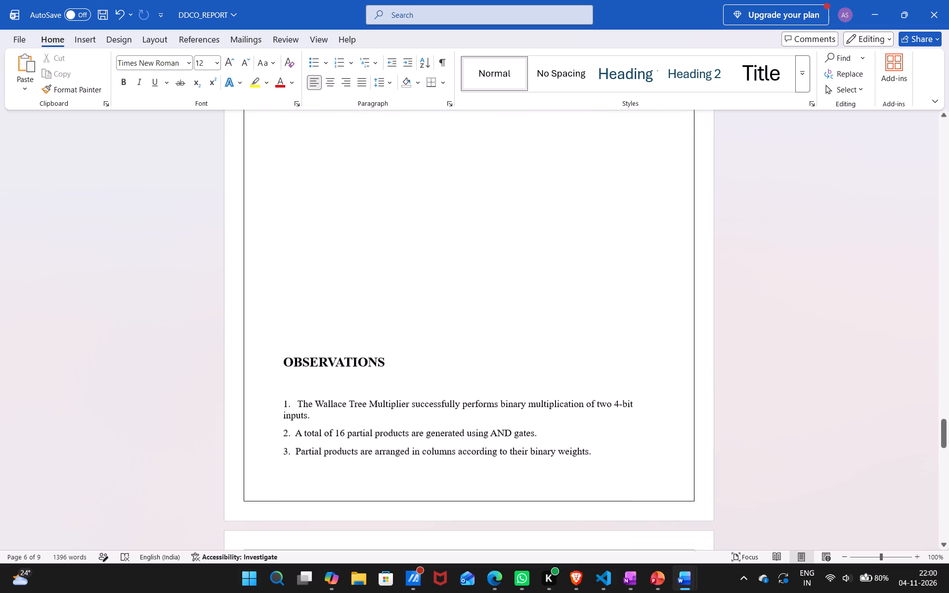
{"action": "scroll", "coordinate": [741, 244], "scroll_direction": "down", "scroll_amount": 1}
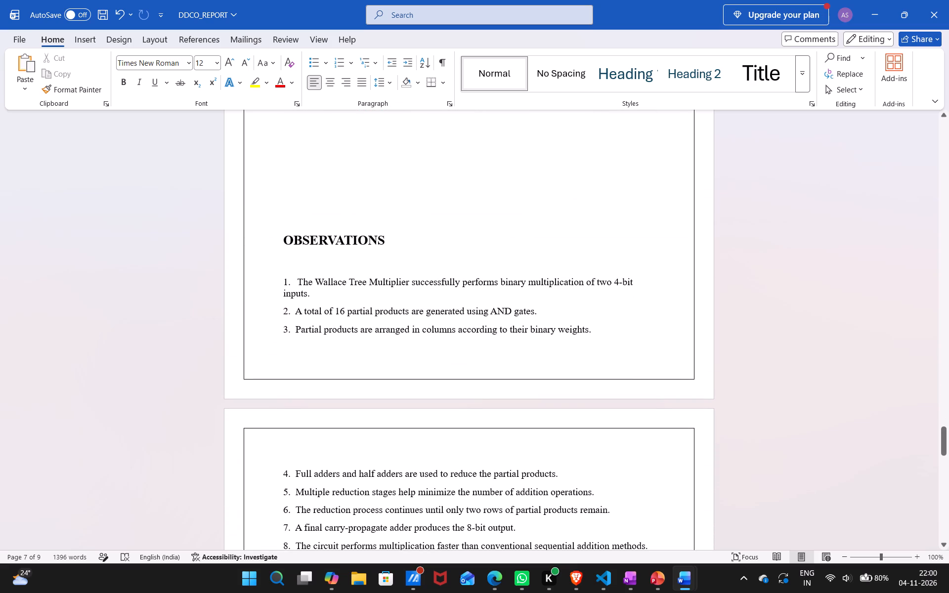
{"action": "scroll", "coordinate": [277, 241], "scroll_direction": "down", "scroll_amount": 6, "text": "ctrl"}
{"action": "scroll", "coordinate": [277, 241], "scroll_direction": "up", "scroll_amount": 1}
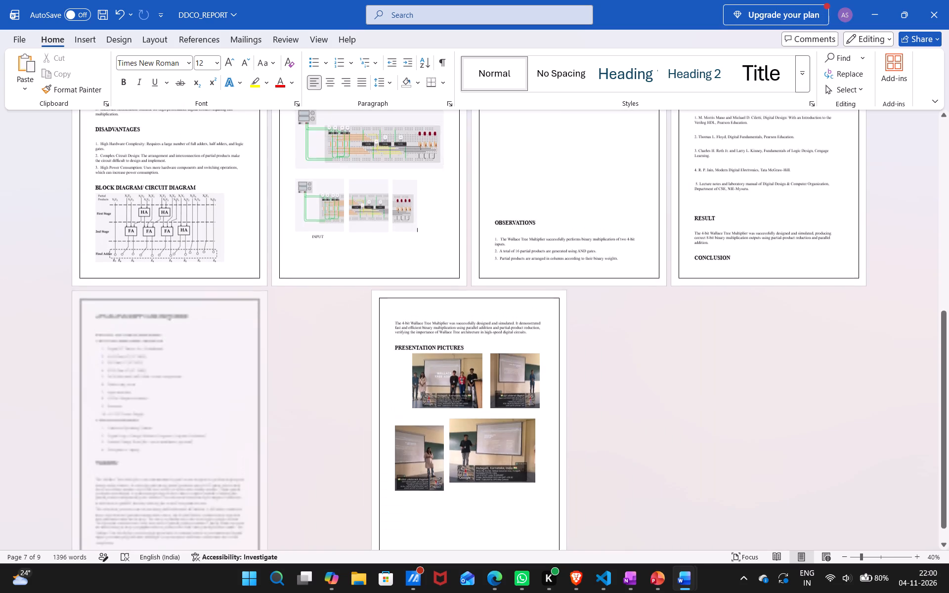
{"action": "scroll", "coordinate": [277, 241], "scroll_direction": "up", "scroll_amount": 5}
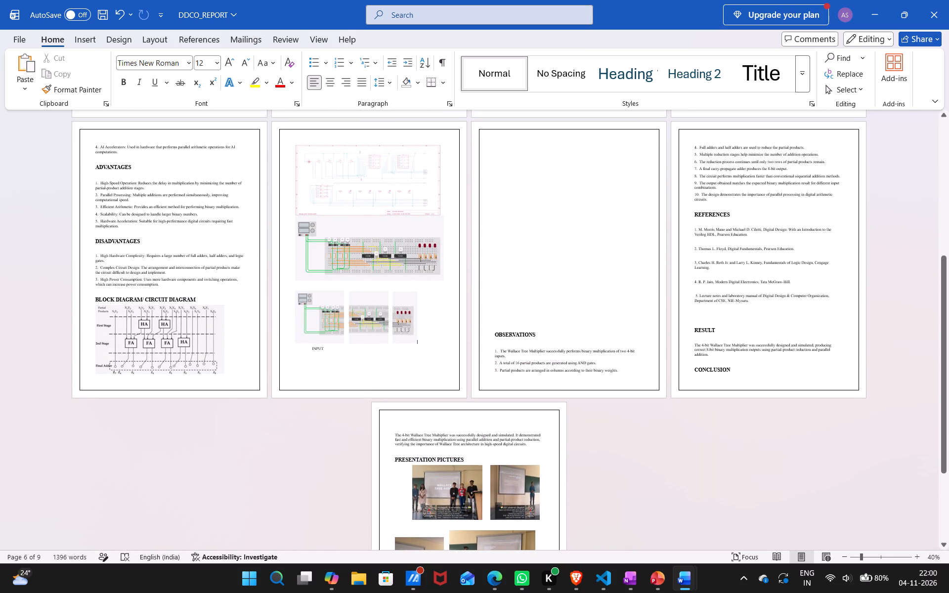
{"action": "scroll", "coordinate": [329, 465], "scroll_direction": "up", "scroll_amount": 1}
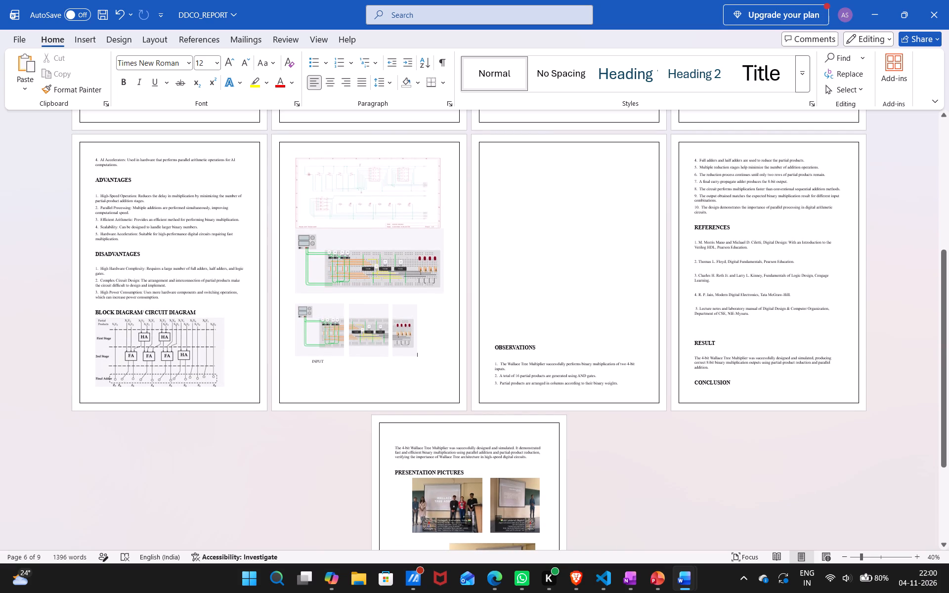
{"action": "scroll", "coordinate": [329, 465], "scroll_direction": "up", "scroll_amount": 1}
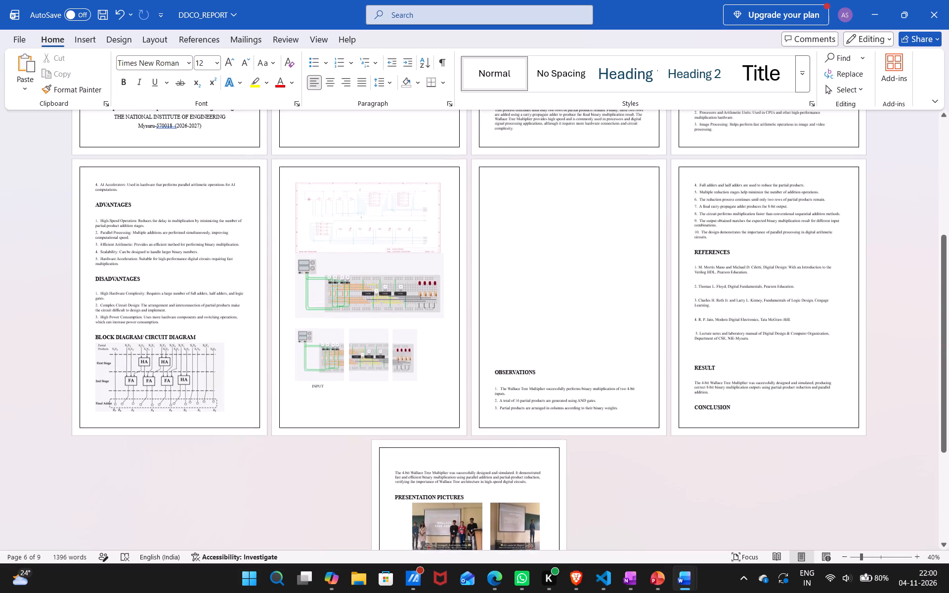
{"action": "scroll", "coordinate": [329, 465], "scroll_direction": "up", "scroll_amount": 2}
{"action": "scroll", "coordinate": [329, 465], "scroll_direction": "down", "scroll_amount": 1}
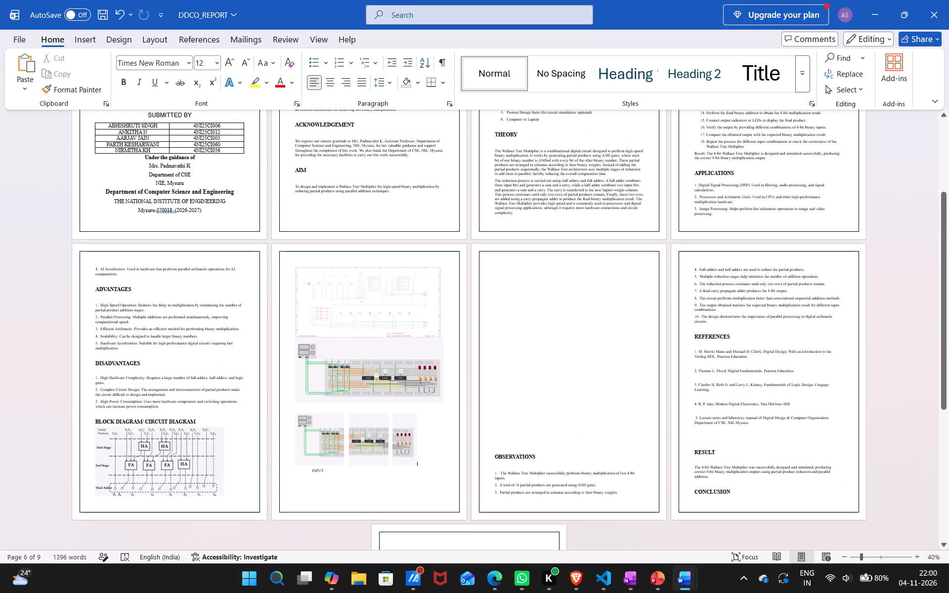
{"action": "scroll", "coordinate": [329, 465], "scroll_direction": "down", "scroll_amount": 1}
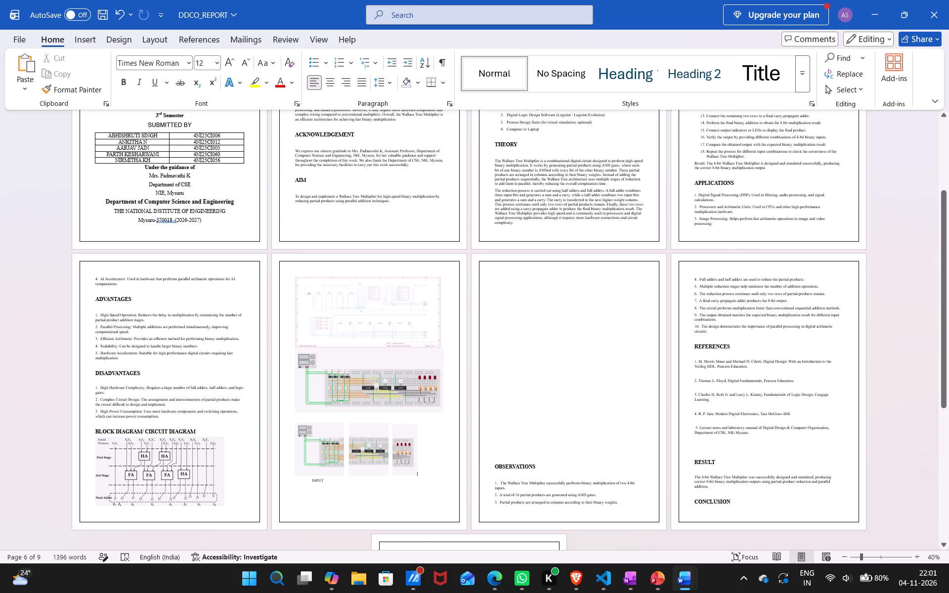
{"action": "scroll", "coordinate": [329, 465], "scroll_direction": "down", "scroll_amount": 1}
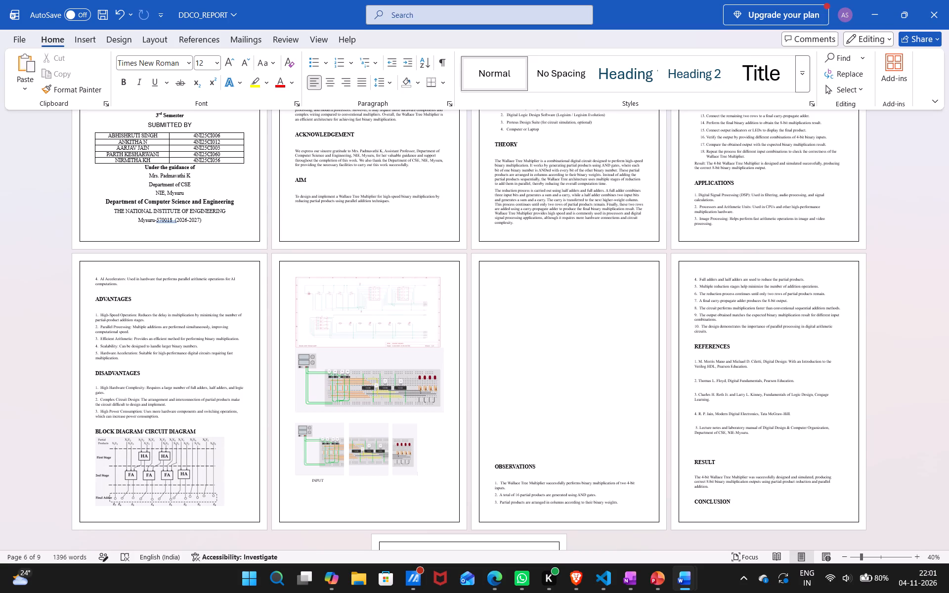
{"action": "scroll", "coordinate": [329, 465], "scroll_direction": "down", "scroll_amount": 2}
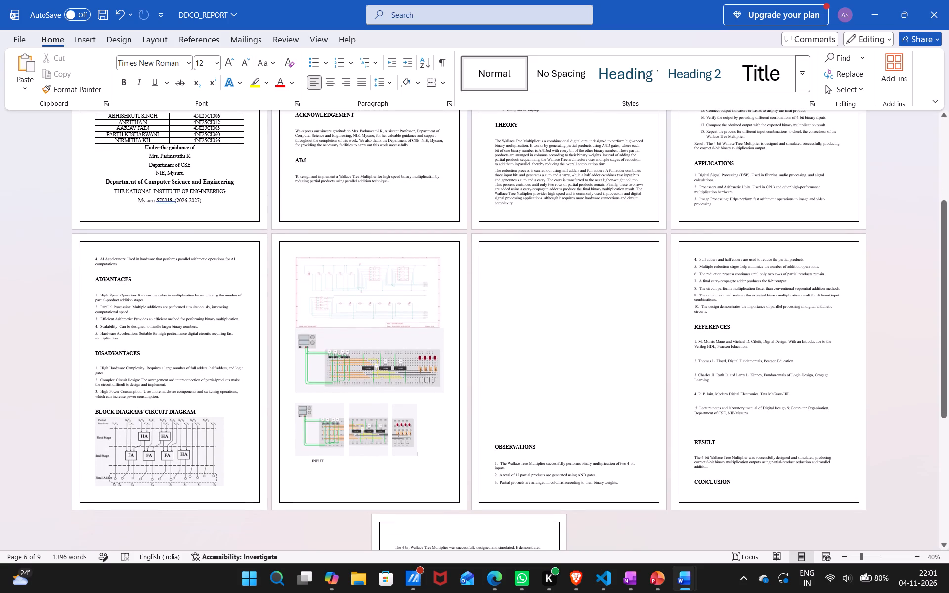
{"action": "scroll", "coordinate": [329, 465], "scroll_direction": "down", "scroll_amount": 3}
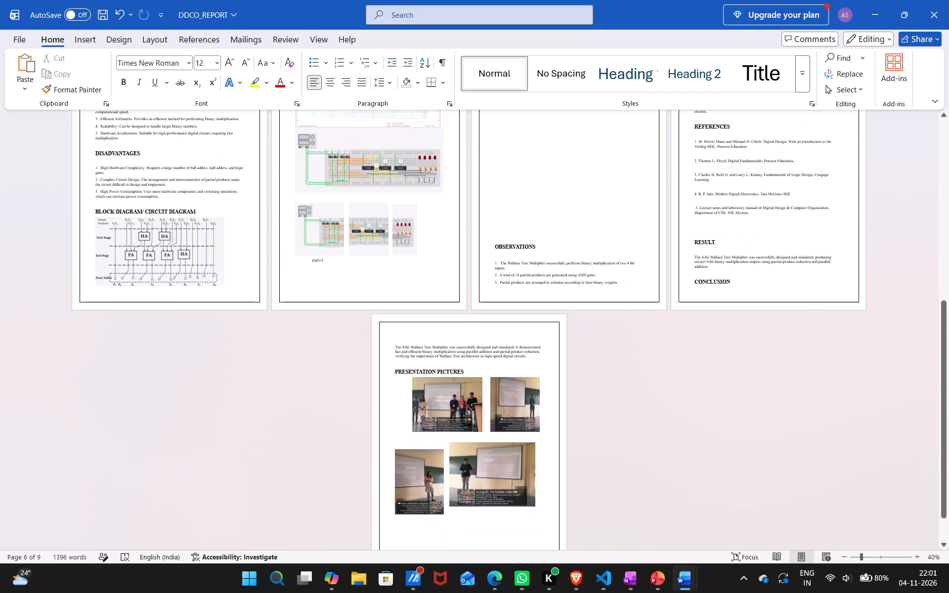
{"action": "scroll", "coordinate": [329, 465], "scroll_direction": "down", "scroll_amount": 2}
{"action": "scroll", "coordinate": [329, 465], "scroll_direction": "up", "scroll_amount": 3}
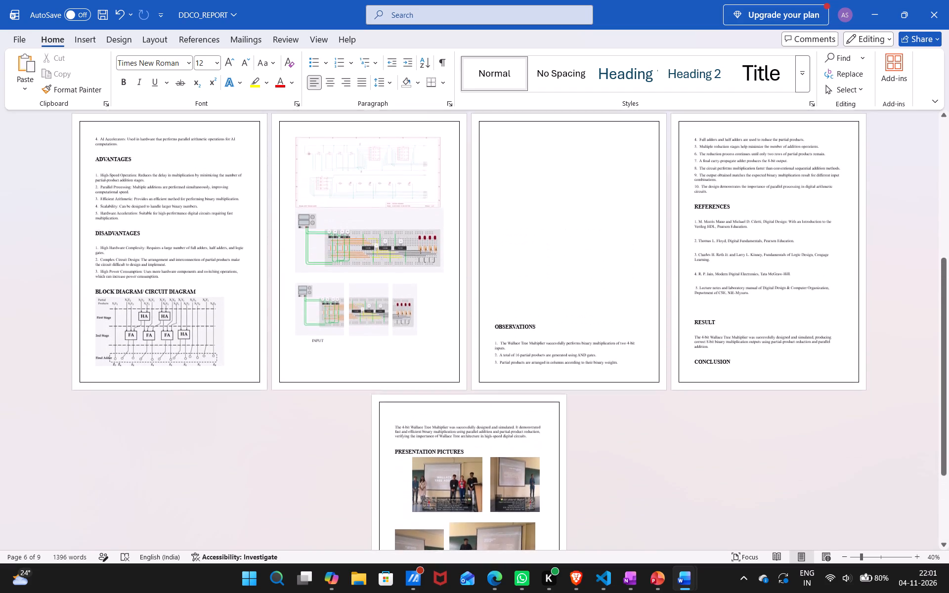
{"action": "scroll", "coordinate": [329, 465], "scroll_direction": "up", "scroll_amount": 1}
Delete the empty paragraphs before the OBSERVATIONS heading so that it starts at the top of the page after the circuit pictures.
{"action": "left_click", "coordinate": [492, 330]}
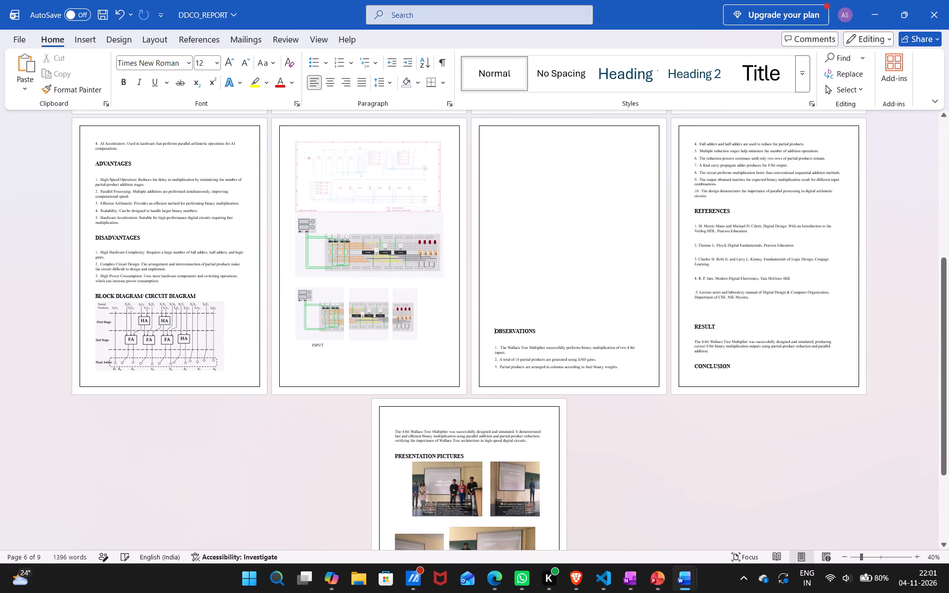
{"action": "key", "text": "BackSpace"}
{"action": "key", "text": "BackSpace"}
{"action": "key", "text": "BackSpace"}
{"action": "key", "text": "BackSpace"}
{"action": "key", "text": "BackSpace"}
{"action": "key", "text": "BackSpace"}
{"action": "key", "text": "BackSpace"}
{"action": "key", "text": "BackSpace"}
{"action": "key", "text": "BackSpace"}
{"action": "key", "text": "BackSpace"}
{"action": "key", "text": "BackSpace"}
{"action": "key", "text": "BackSpace"}
{"action": "key", "text": "BackSpace"}
{"action": "key", "text": "BackSpace"}
{"action": "key", "text": "BackSpace"}
{"action": "key", "text": "BackSpace"}
{"action": "key", "text": "BackSpace"}
{"action": "key", "text": "BackSpace"}
{"action": "key", "text": "BackSpace"}
{"action": "key", "text": "BackSpace"}
{"action": "key", "text": "BackSpace"}
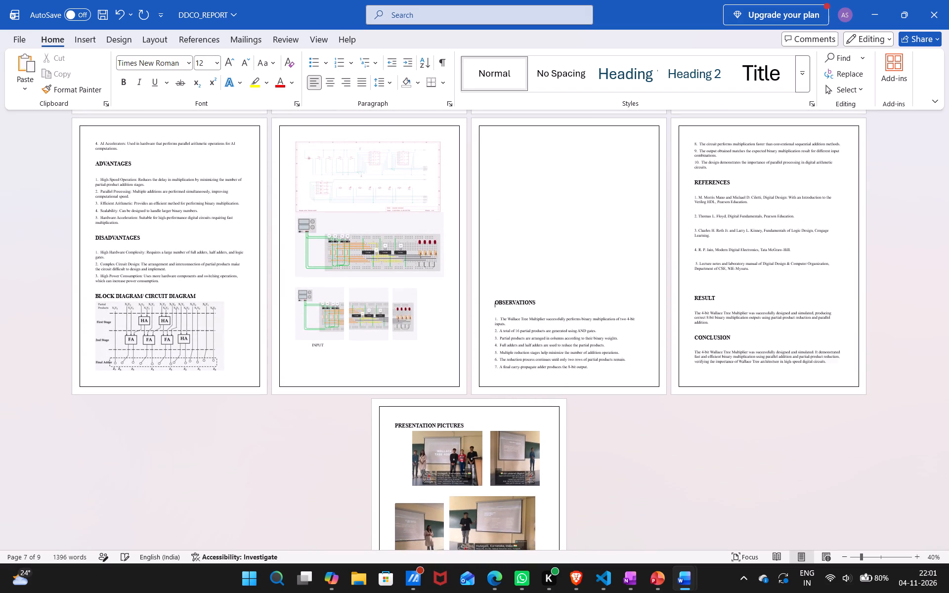
{"action": "key", "text": "BackSpace"}
{"action": "key", "text": "BackSpace"}
{"action": "key", "text": "BackSpace"}
{"action": "key", "text": "BackSpace"}
{"action": "key", "text": "BackSpace"}
{"action": "key", "text": "BackSpace"}
{"action": "key", "text": "BackSpace"}
{"action": "key", "text": "BackSpace"}
{"action": "key", "text": "BackSpace"}
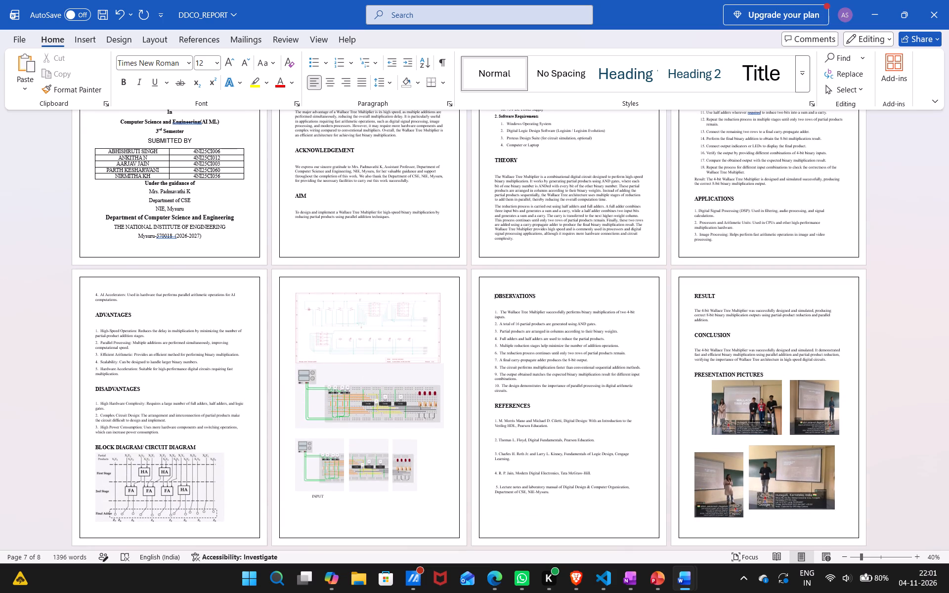
{"action": "key", "text": "BackSpace"}
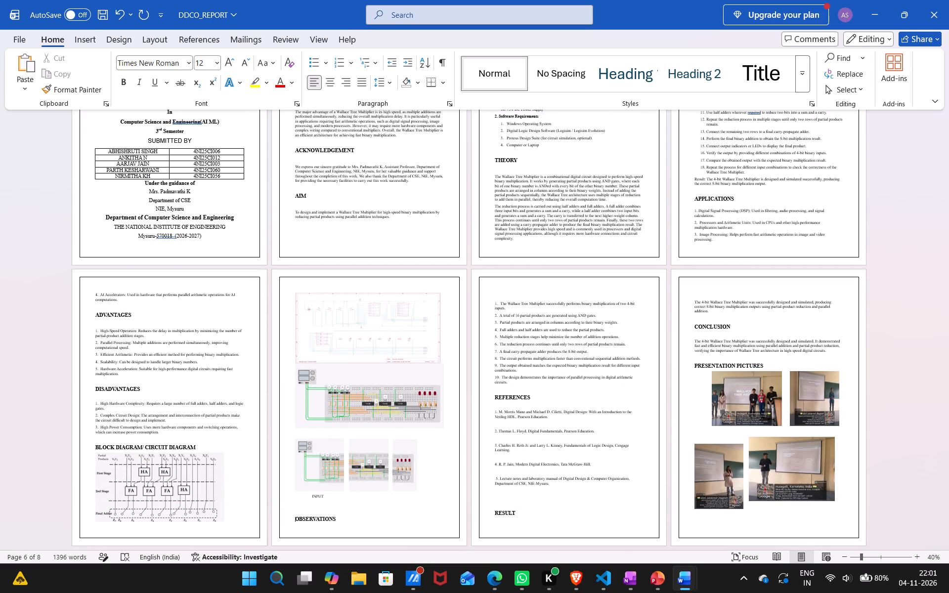
{"action": "key", "text": "ctrl+z"}
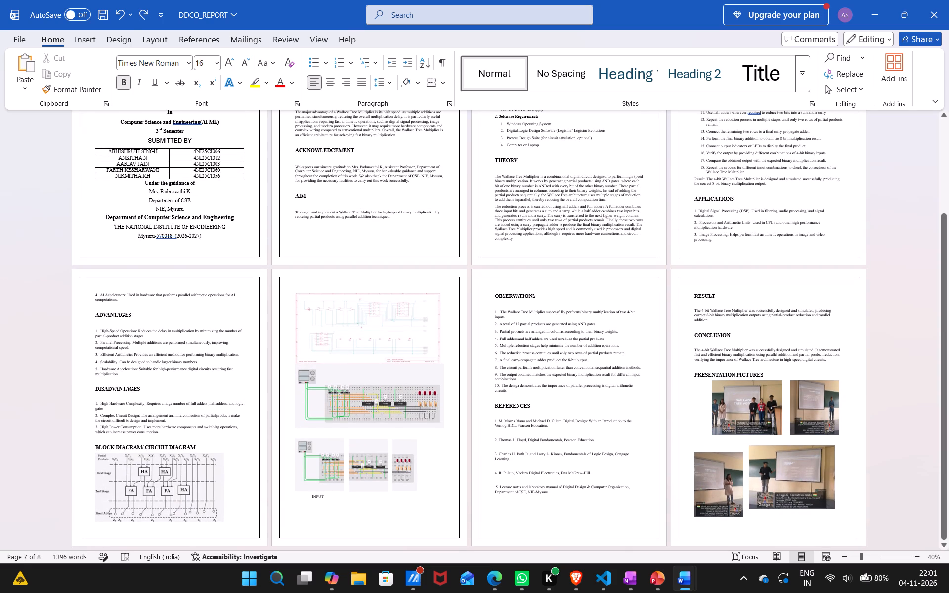
Add the caption MAIN FUNCTION below the three-chip picture, on the same line as INPUT and separated from it by spaces.
{"action": "left_click", "coordinate": [355, 499]}
{"action": "scroll", "coordinate": [355, 499], "scroll_direction": "up", "scroll_amount": 1}
{"action": "scroll", "coordinate": [355, 499], "scroll_direction": "right", "scroll_amount": 1}
{"action": "scroll", "coordinate": [355, 499], "scroll_direction": "left", "scroll_amount": 1}
{"action": "scroll", "coordinate": [355, 499], "scroll_direction": "up", "scroll_amount": 7, "text": "ctrl"}
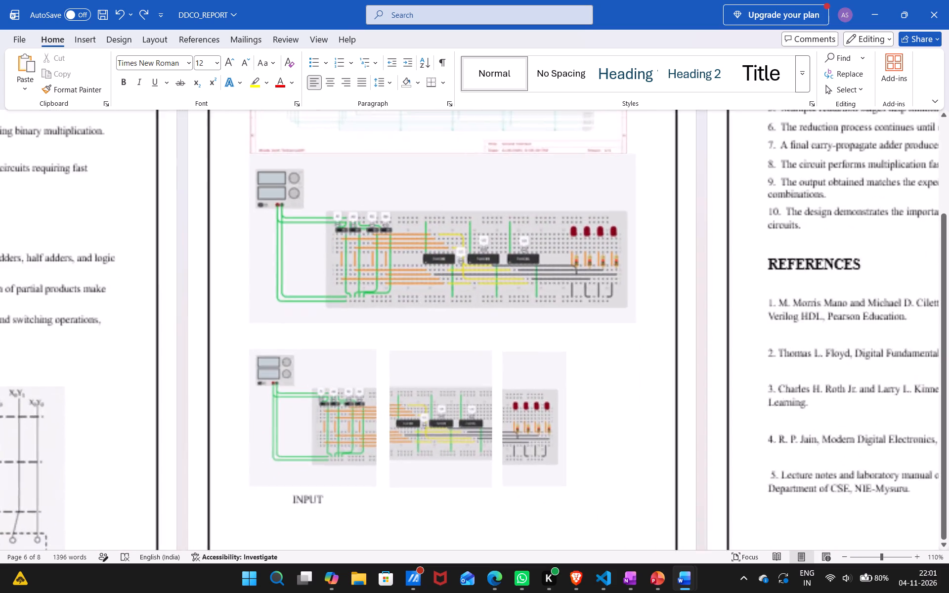
{"action": "scroll", "coordinate": [355, 499], "scroll_direction": "up", "scroll_amount": 5, "text": "ctrl"}
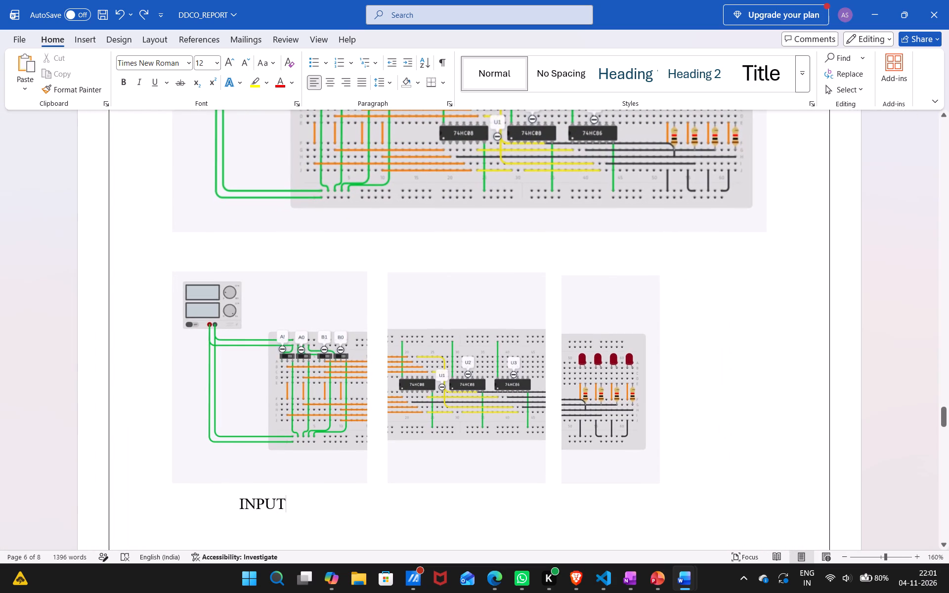
{"action": "key", "text": "space"}
{"action": "key", "text": "space"}
{"action": "key", "text": "space"}
{"action": "key", "text": "space"}
{"action": "key", "text": "space"}
{"action": "key", "text": "space"}
{"action": "key", "text": "space"}
{"action": "key", "text": "space"}
{"action": "key", "text": "space"}
{"action": "key", "text": "space"}
{"action": "key", "text": "space"}
{"action": "key", "text": "space"}
{"action": "key", "text": "space"}
{"action": "key", "text": "space"}
{"action": "key", "text": "space"}
{"action": "key", "text": "space"}
{"action": "key", "text": "space"}
{"action": "key", "text": "space"}
{"action": "key", "text": "space"}
{"action": "key", "text": "space"}
{"action": "key", "text": "space"}
{"action": "key", "text": "space"}
{"action": "key", "text": "space"}
{"action": "key", "text": "space"}
{"action": "key", "text": "space"}
{"action": "key", "text": "space"}
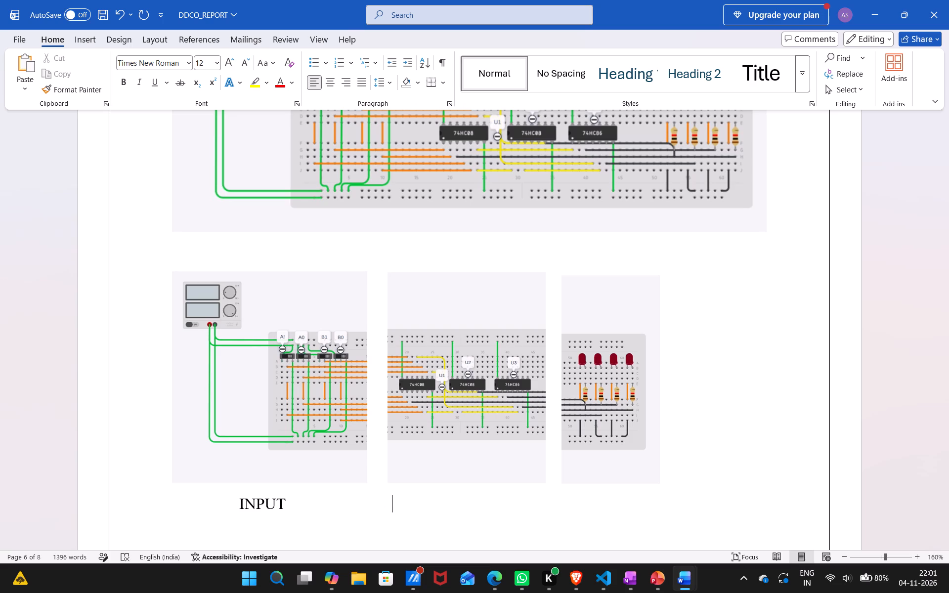
{"action": "type", "text": "AIN FUNCTION"}
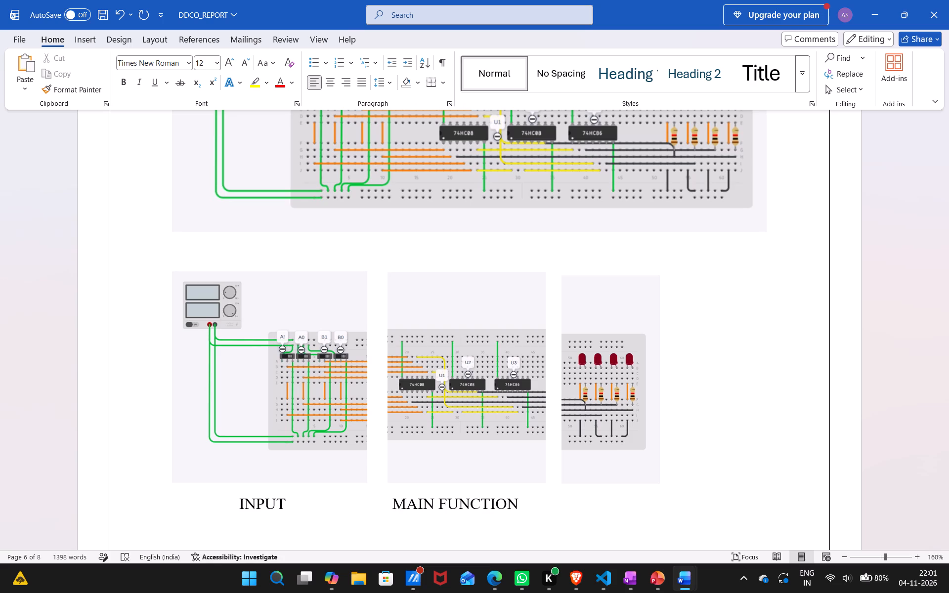
Add the caption OUTPUT below the LED picture, on the same line and spaced after MAIN FUNCTION.
{"action": "key", "text": "space"}
{"action": "key", "text": "space"}
{"action": "key", "text": "space"}
{"action": "key", "text": "space"}
{"action": "key", "text": "space"}
{"action": "key", "text": "space"}
{"action": "key", "text": "space"}
{"action": "key", "text": "space"}
{"action": "key", "text": "space"}
{"action": "key", "text": "space"}
{"action": "key", "text": "space"}
{"action": "key", "text": "space"}
{"action": "key", "text": "space"}
{"action": "key", "text": "space"}
{"action": "key", "text": "space"}
{"action": "type", "text": "OUTPUT"}
{"action": "key", "text": "Tab"}
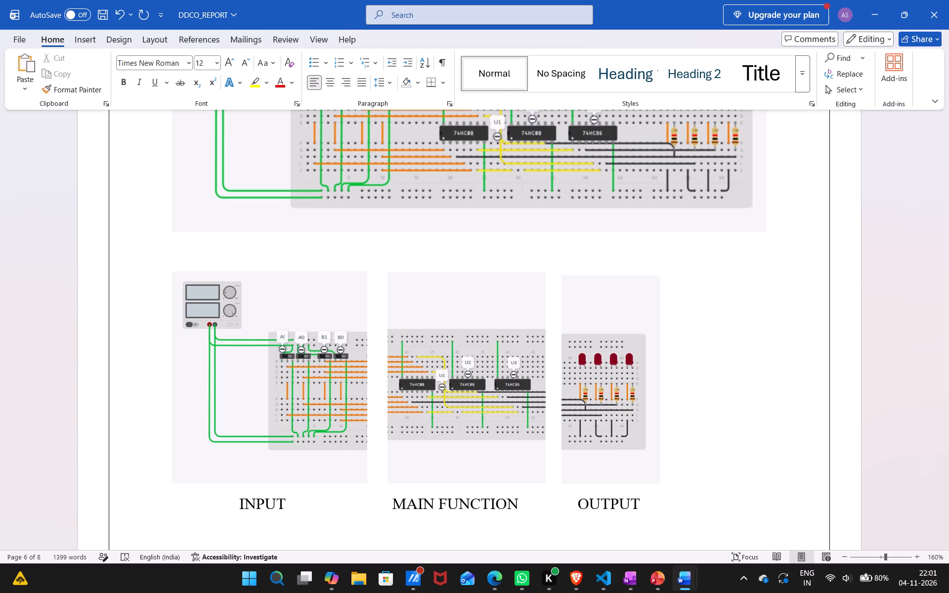
Save the DDCO_REPORT document.
{"action": "scroll", "coordinate": [387, 504], "scroll_direction": "down", "scroll_amount": 5, "text": "ctrl"}
{"action": "key", "text": "ctrl+s"}
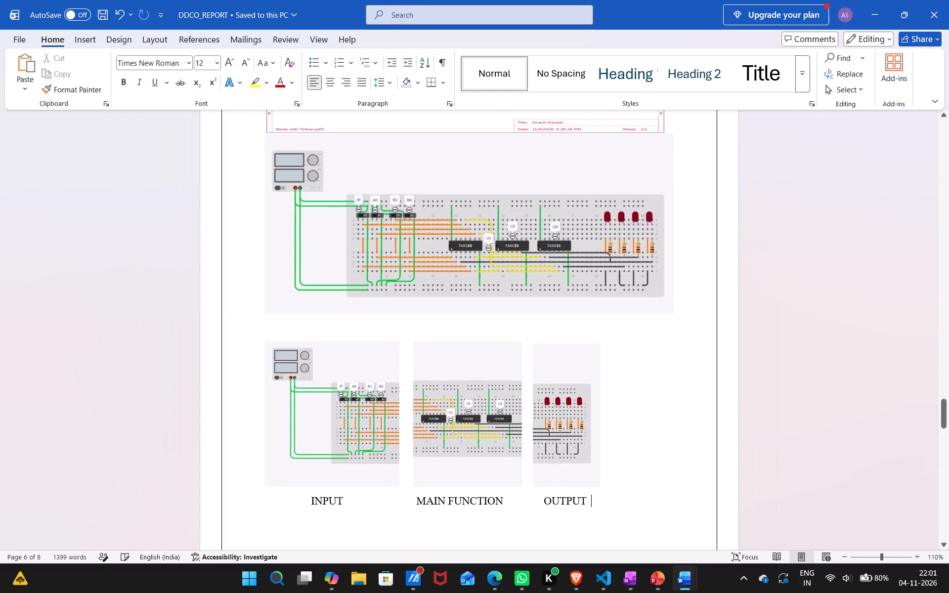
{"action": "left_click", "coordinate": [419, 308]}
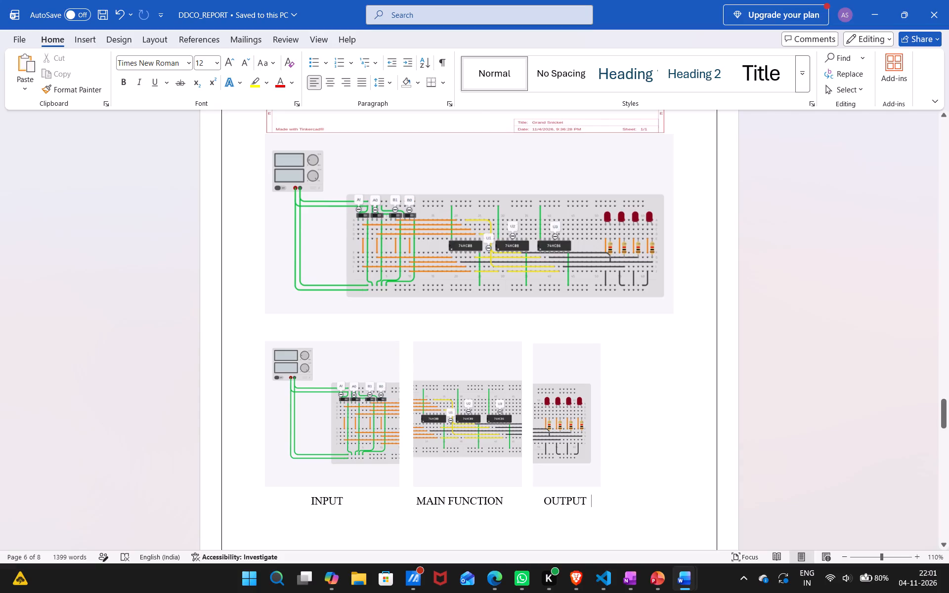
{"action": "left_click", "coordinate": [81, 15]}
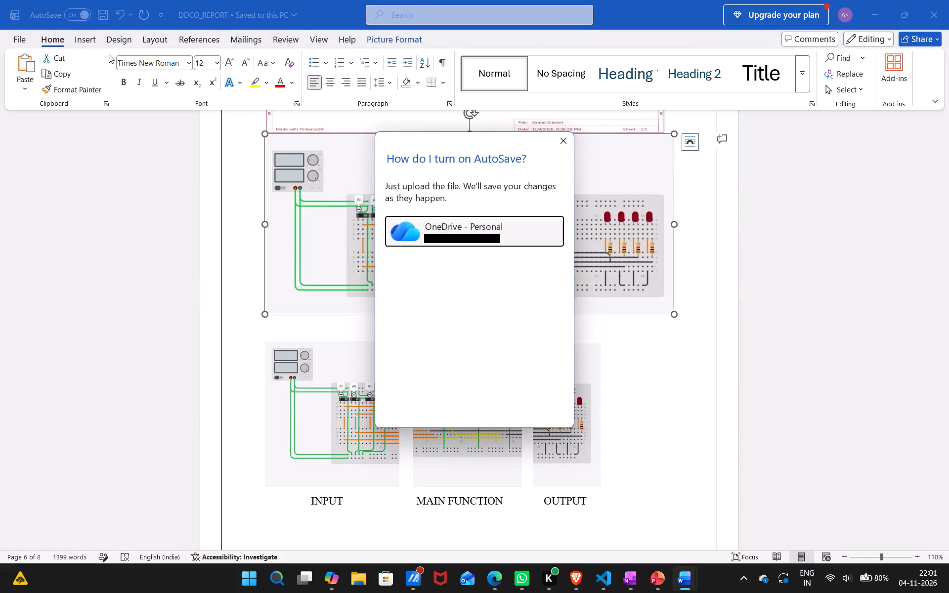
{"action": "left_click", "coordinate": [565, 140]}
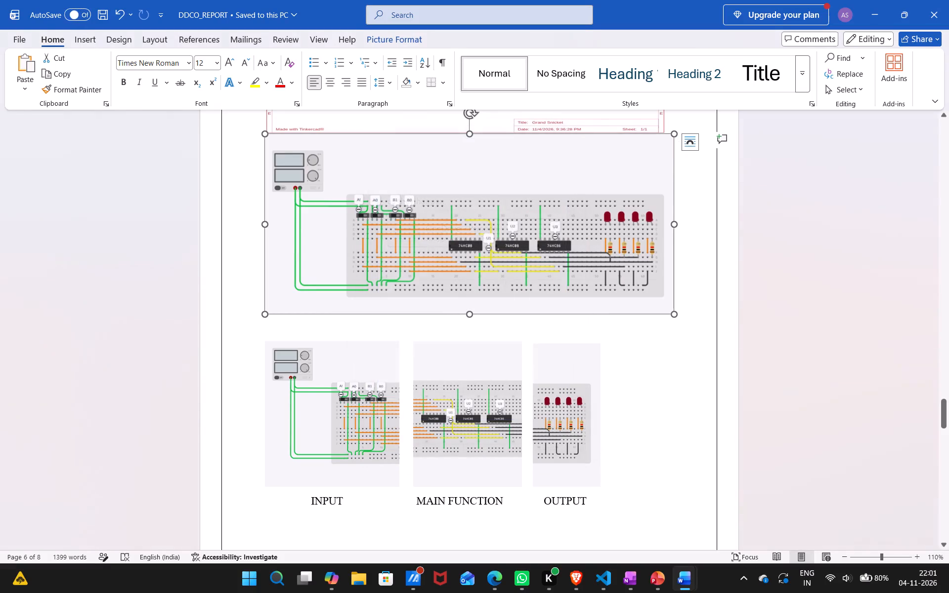
Zoom out until all pages of DDCO_REPORT are in view and save the document again under its existing name.
{"action": "scroll", "coordinate": [149, 254], "scroll_direction": "down", "scroll_amount": 4, "text": "ctrl"}
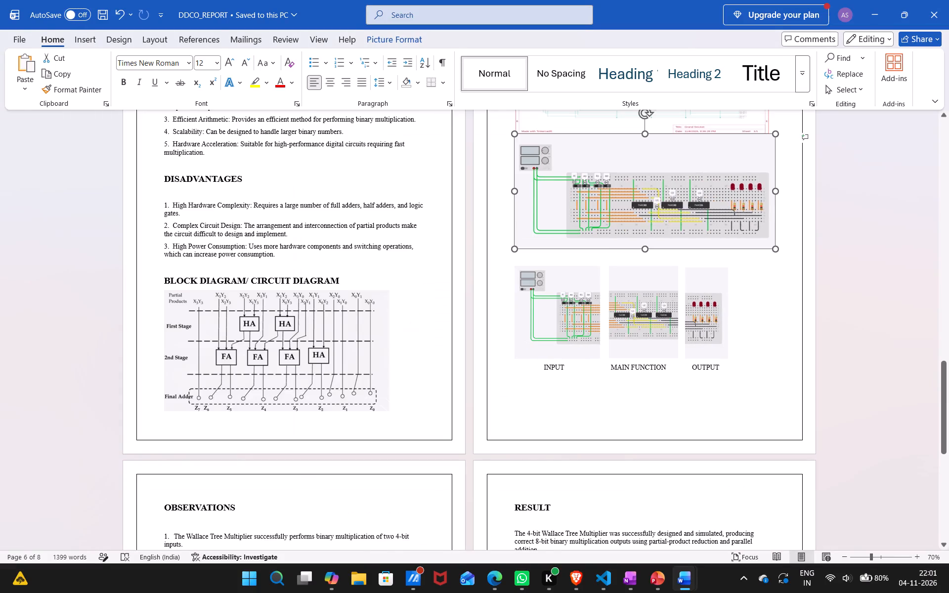
{"action": "key", "text": "ctrl+s"}
{"action": "scroll", "coordinate": [149, 254], "scroll_direction": "down", "scroll_amount": 3, "text": "ctrl"}
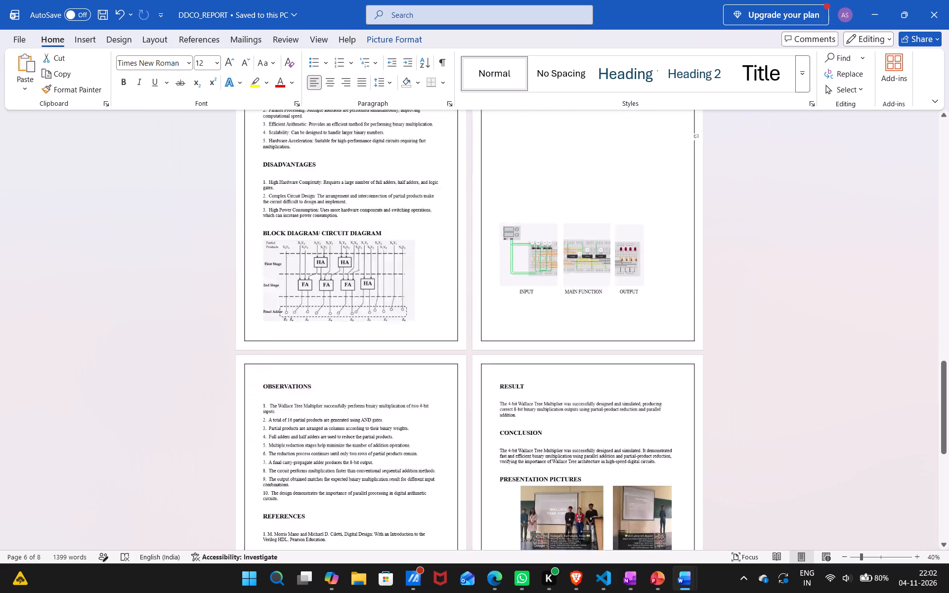
{"action": "scroll", "coordinate": [149, 254], "scroll_direction": "down", "scroll_amount": 1, "text": "ctrl"}
{"action": "scroll", "coordinate": [149, 254], "scroll_direction": "right", "scroll_amount": 1}
{"action": "scroll", "coordinate": [149, 254], "scroll_direction": "up", "scroll_amount": 2}
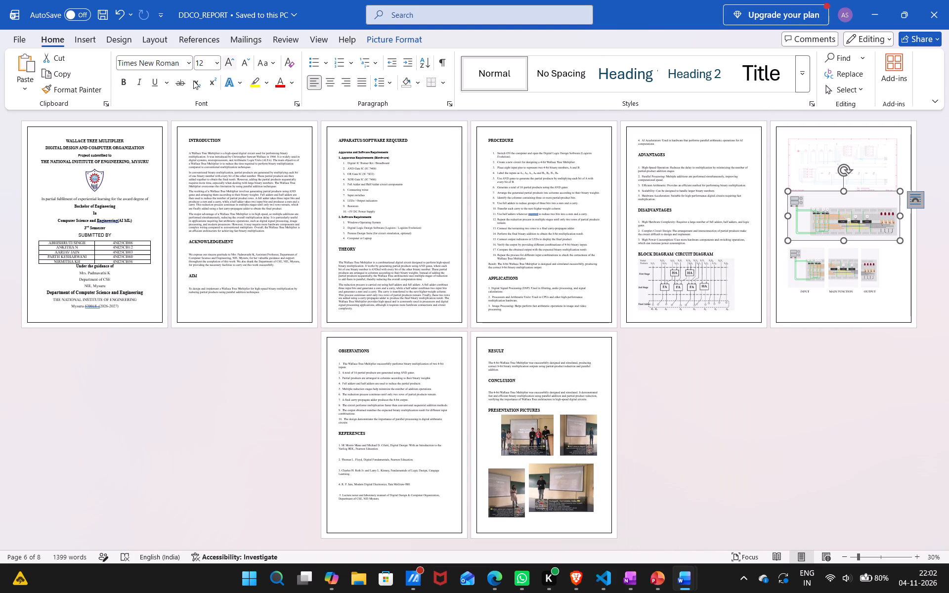
{"action": "left_click", "coordinate": [12, 35]}
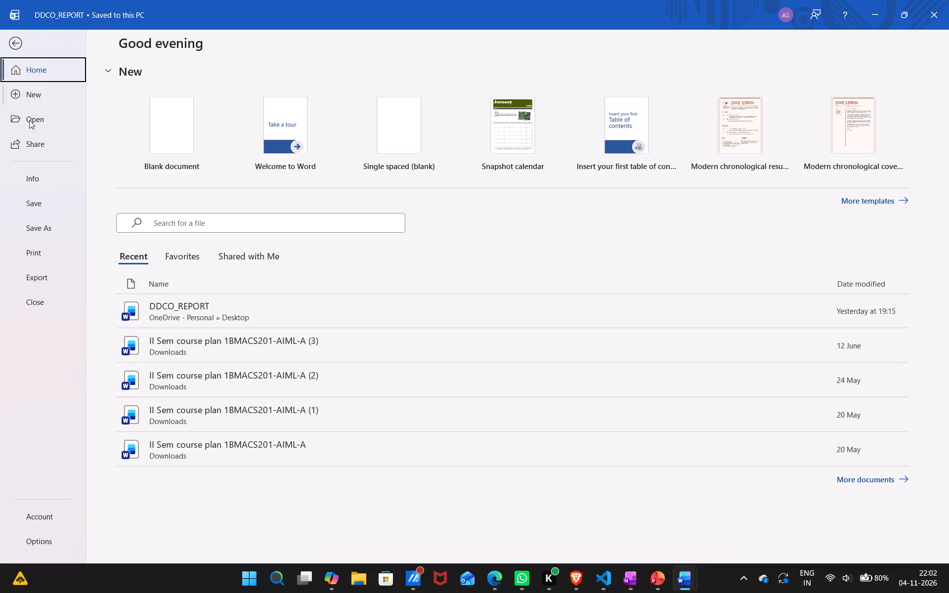
{"action": "left_click", "coordinate": [53, 229]}
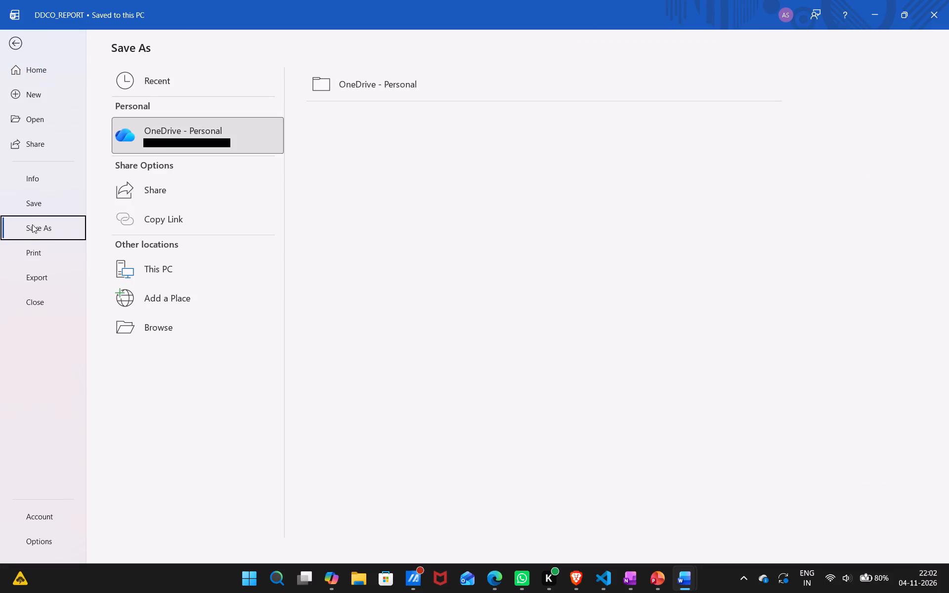
{"action": "left_click", "coordinate": [46, 202]}
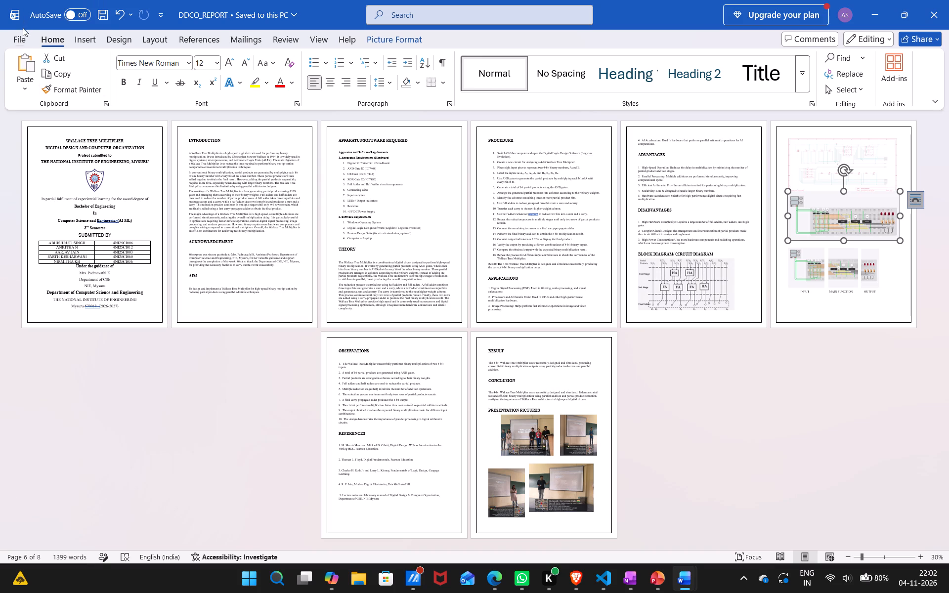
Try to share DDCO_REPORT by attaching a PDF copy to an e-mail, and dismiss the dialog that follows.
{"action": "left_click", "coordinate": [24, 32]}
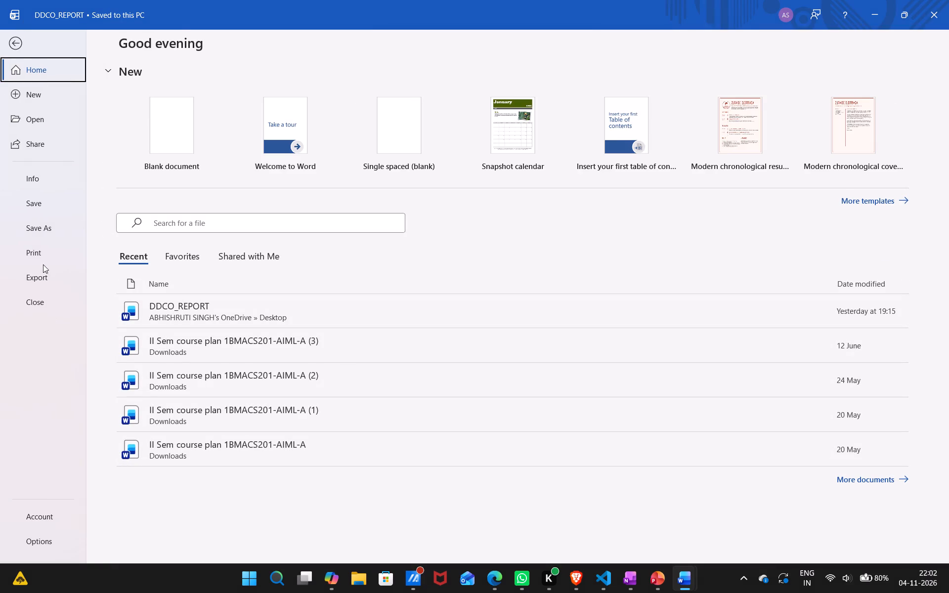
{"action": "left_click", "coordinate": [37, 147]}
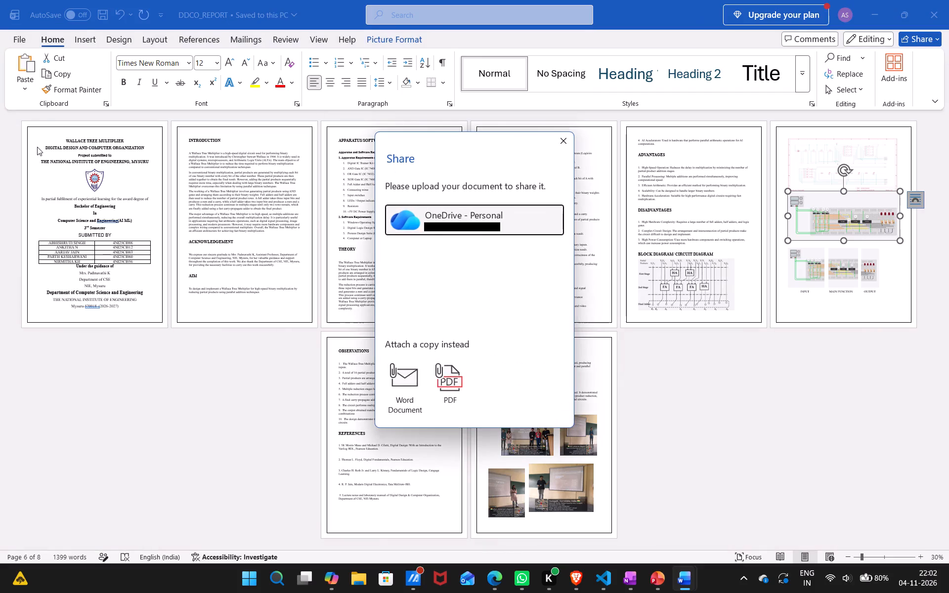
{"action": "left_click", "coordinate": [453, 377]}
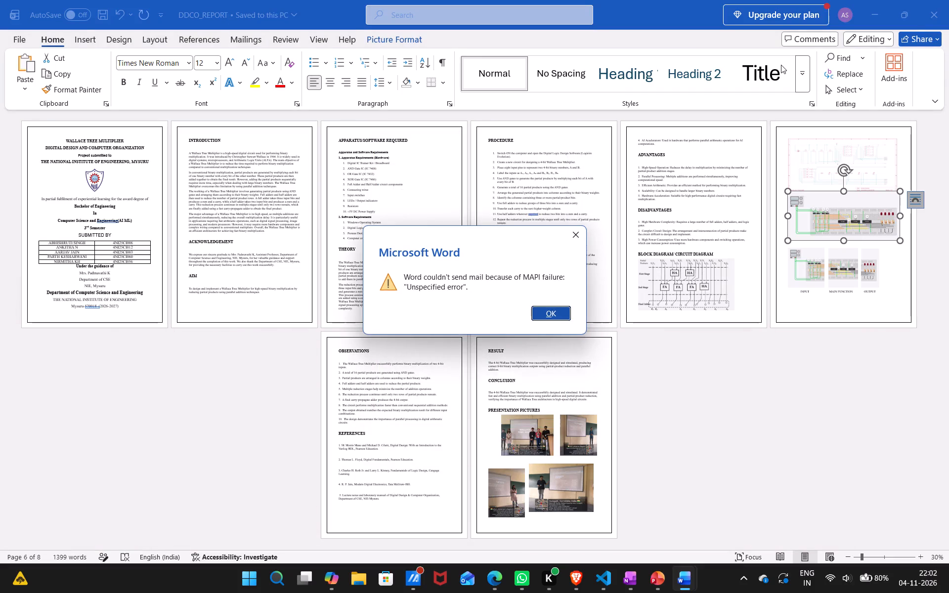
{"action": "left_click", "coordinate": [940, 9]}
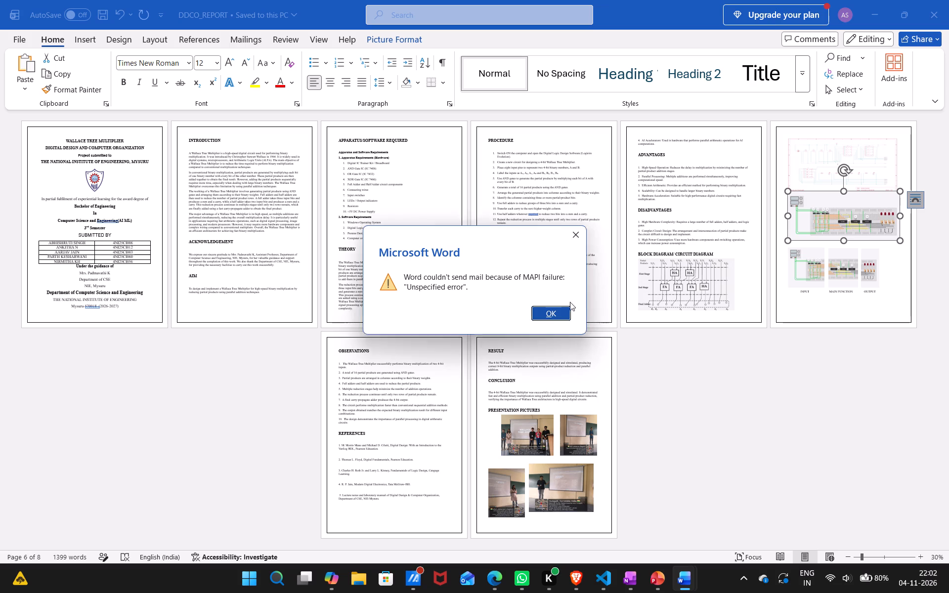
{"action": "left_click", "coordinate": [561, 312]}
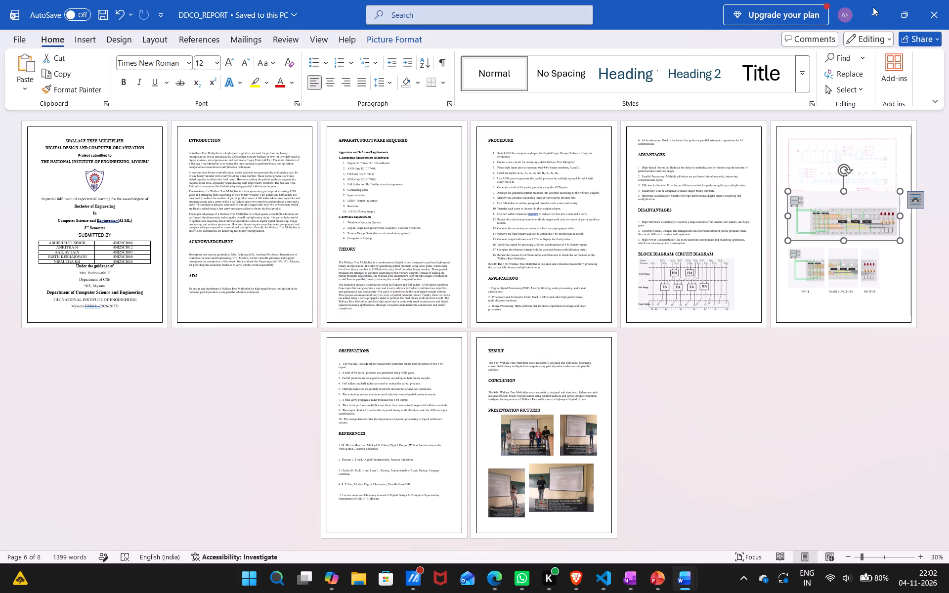
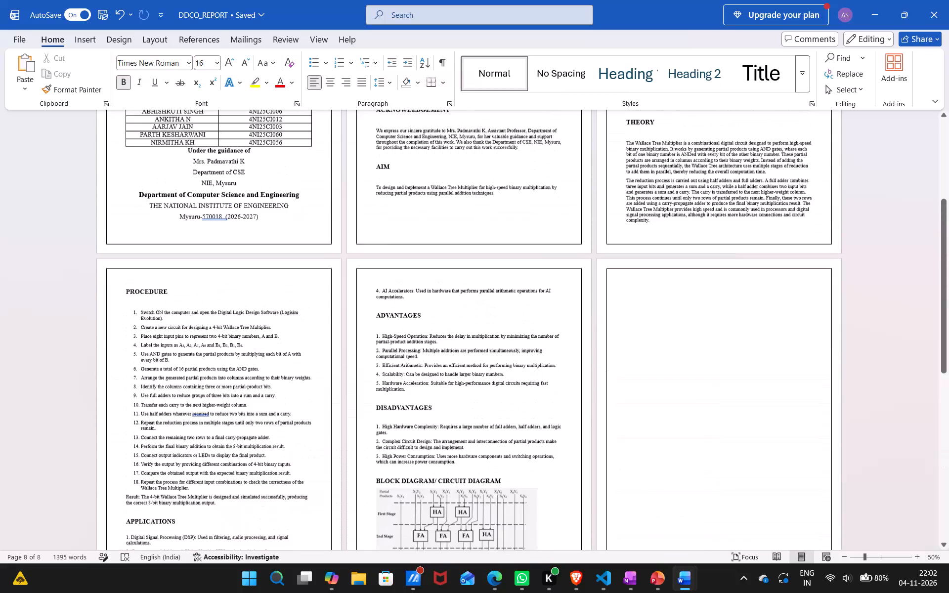
Switch to the other DDCO_REPORT window, the copy with the captioned circuit pictures, and save that document.
{"action": "scroll", "coordinate": [345, 337], "scroll_direction": "up", "scroll_amount": 1}
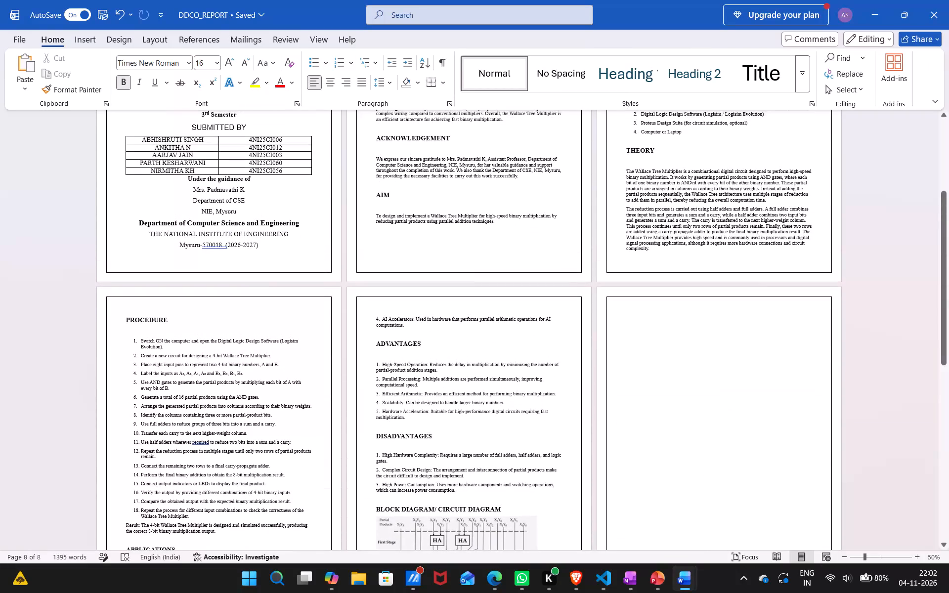
{"action": "left_click", "coordinate": [25, 38]}
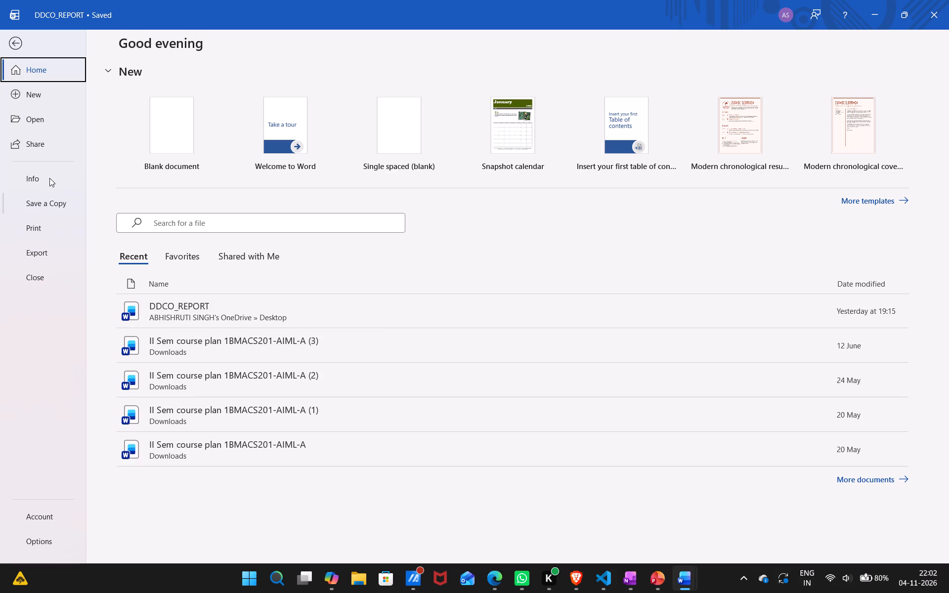
{"action": "left_click", "coordinate": [16, 42]}
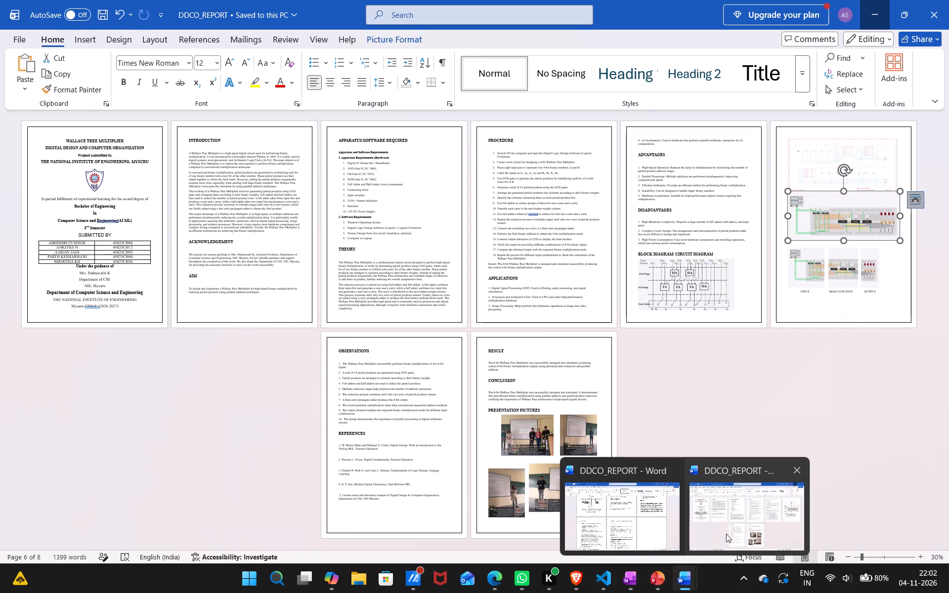
{"action": "left_click", "coordinate": [726, 534]}
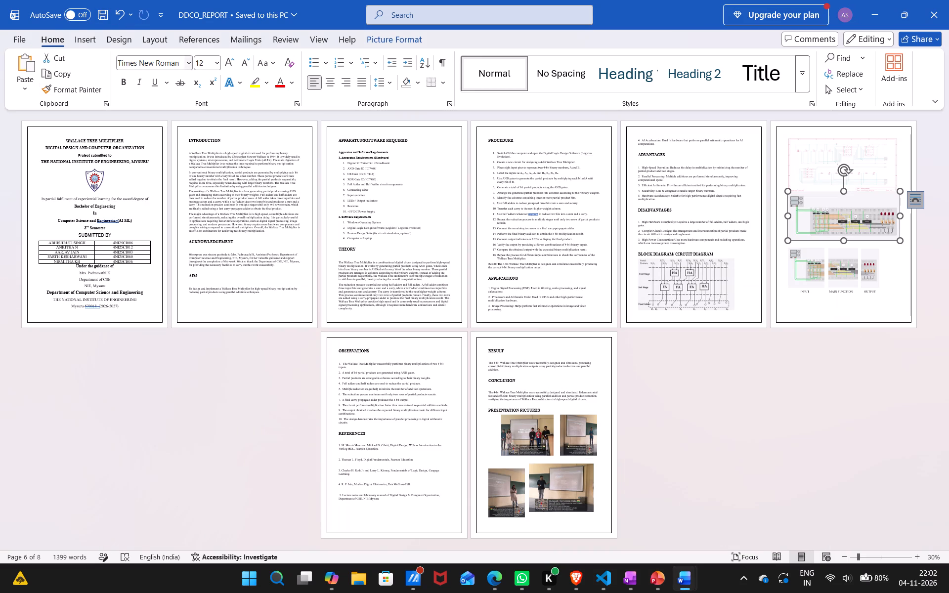
{"action": "left_click", "coordinate": [19, 42]}
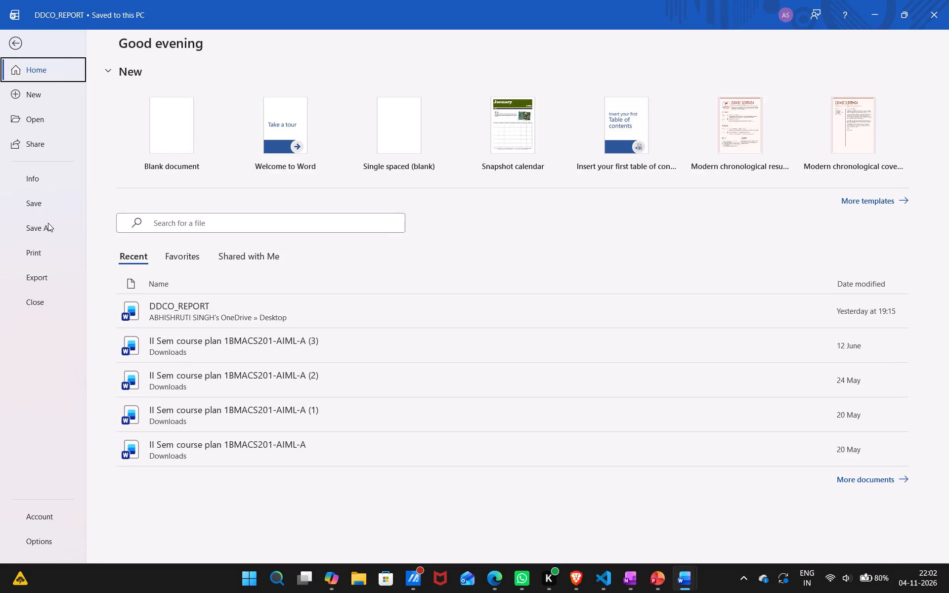
{"action": "left_click", "coordinate": [42, 199]}
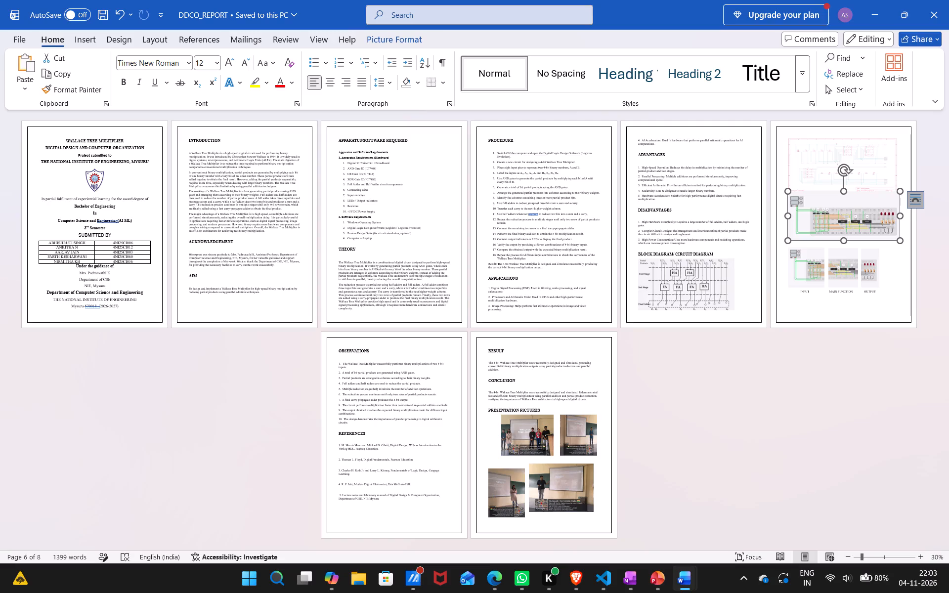
{"action": "left_click", "coordinate": [106, 8]}
{"action": "left_click", "coordinate": [105, 11]}
Try to save the document with Save As in this PC's Desktop folder under its existing name DDCO_REPORT.
{"action": "left_click", "coordinate": [13, 38]}
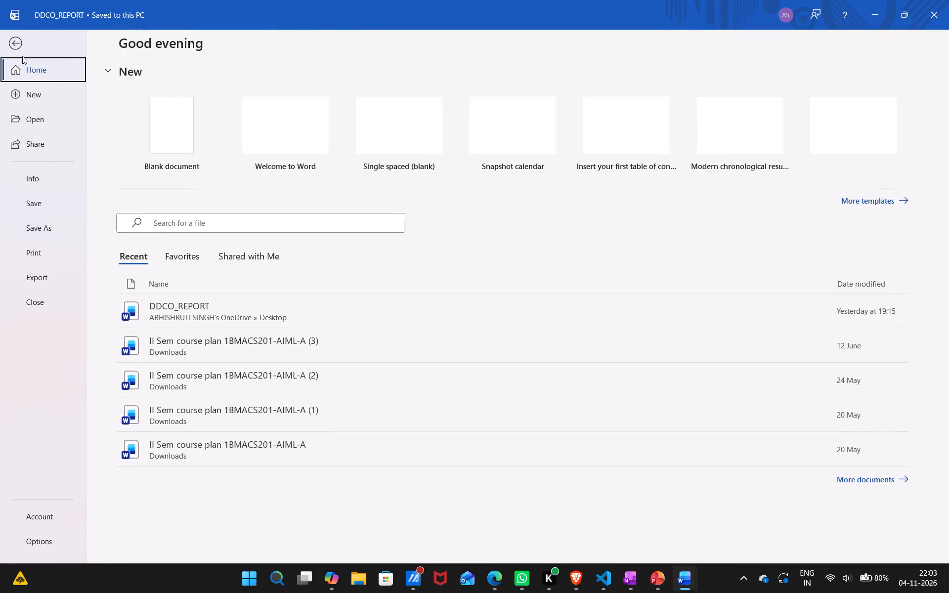
{"action": "left_click", "coordinate": [39, 229]}
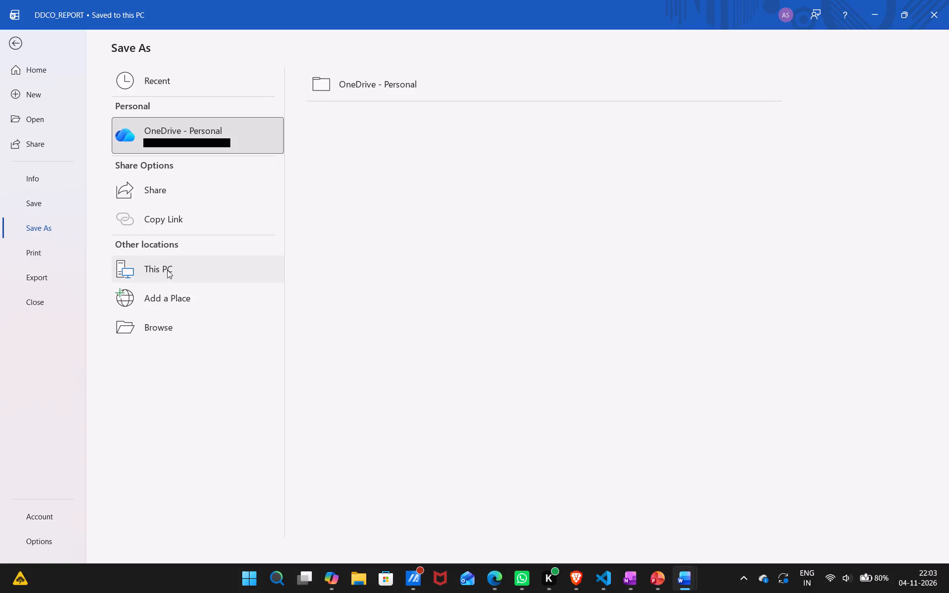
{"action": "left_click", "coordinate": [167, 270]}
{"action": "double_click", "coordinate": [330, 202]}
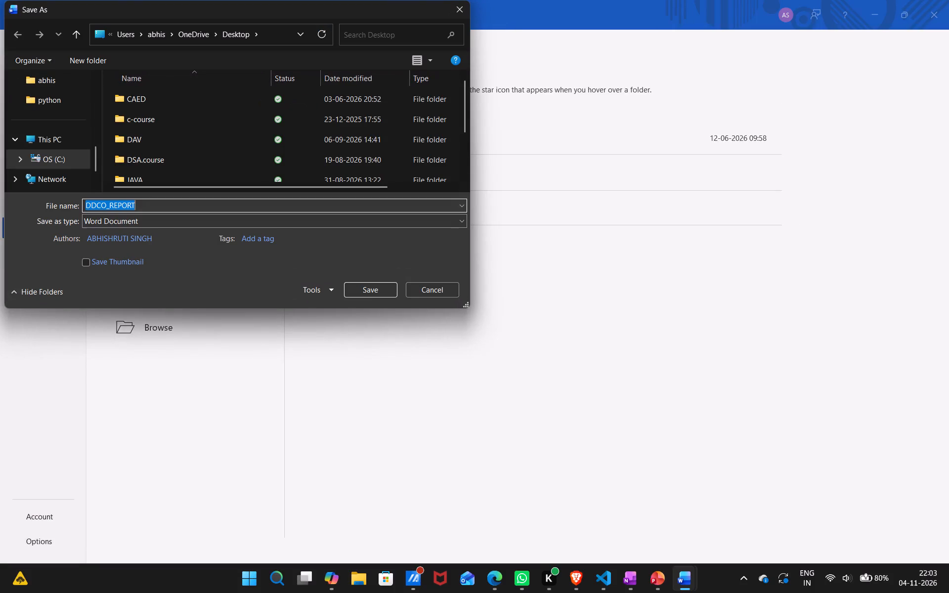
{"action": "key", "text": "Return"}
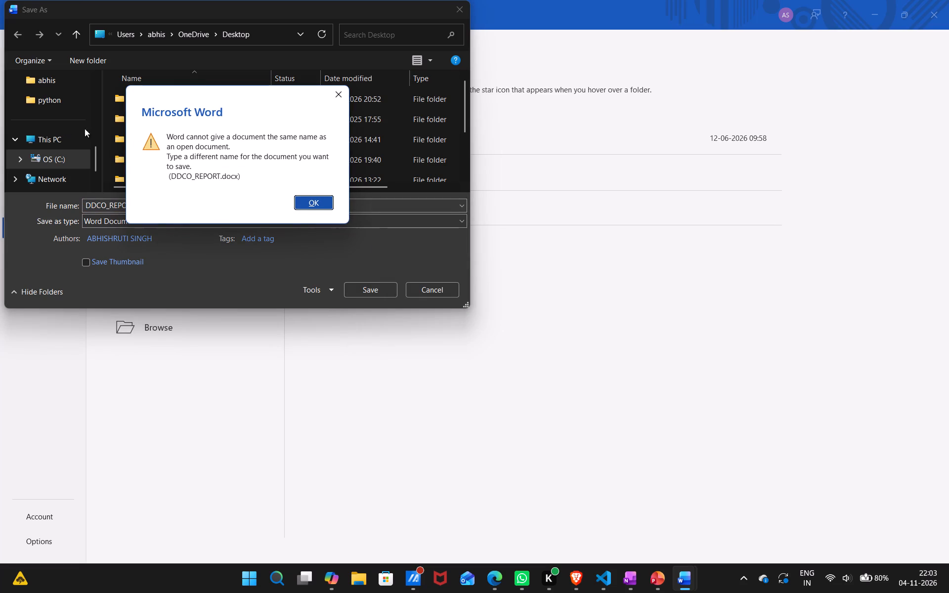
{"action": "left_click", "coordinate": [327, 204]}
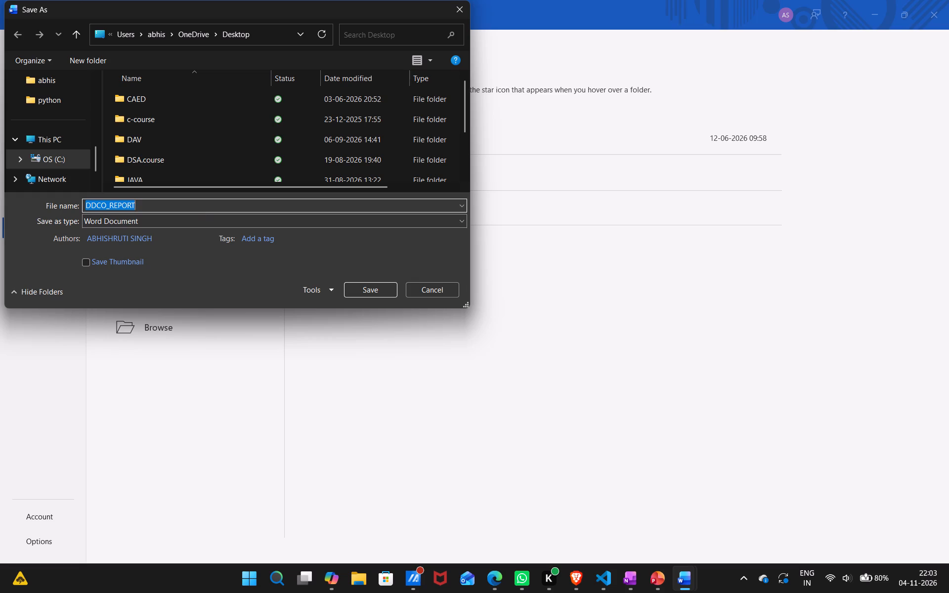
Re-enter the file name as DDCO_Report and try to save the Word document in the Desktop folder.
{"action": "key", "text": "shift+underscore"}
{"action": "key", "text": "BackSpace"}
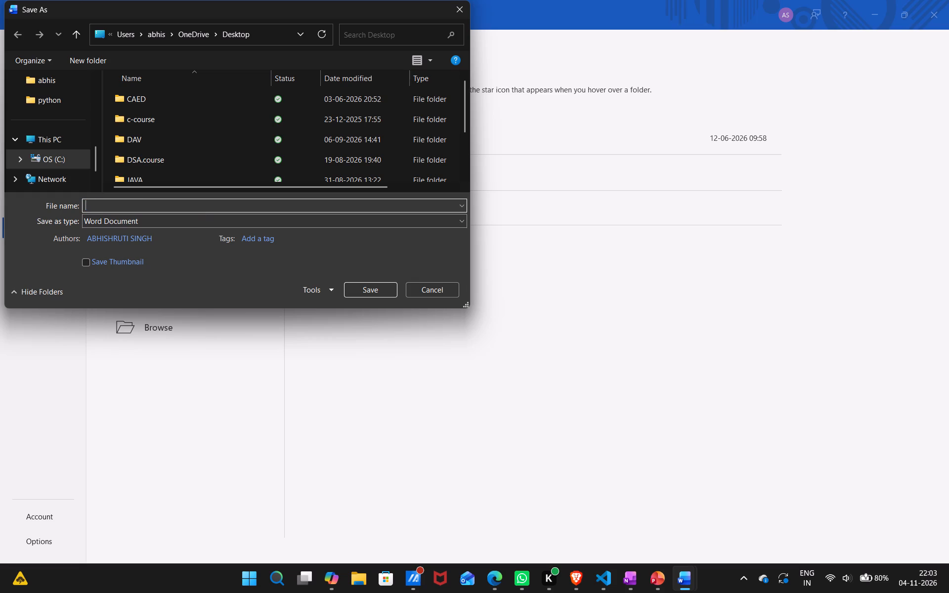
{"action": "key", "text": "ctrl+z"}
{"action": "key", "text": "ctrl+z"}
{"action": "key", "text": "ctrl+z"}
{"action": "key", "text": "ctrl+z"}
{"action": "key", "text": "ctrl+z"}
{"action": "key", "text": "ctrl+z"}
{"action": "key", "text": "ctrl+z"}
{"action": "key", "text": "BackSpace"}
{"action": "key", "text": "d"}
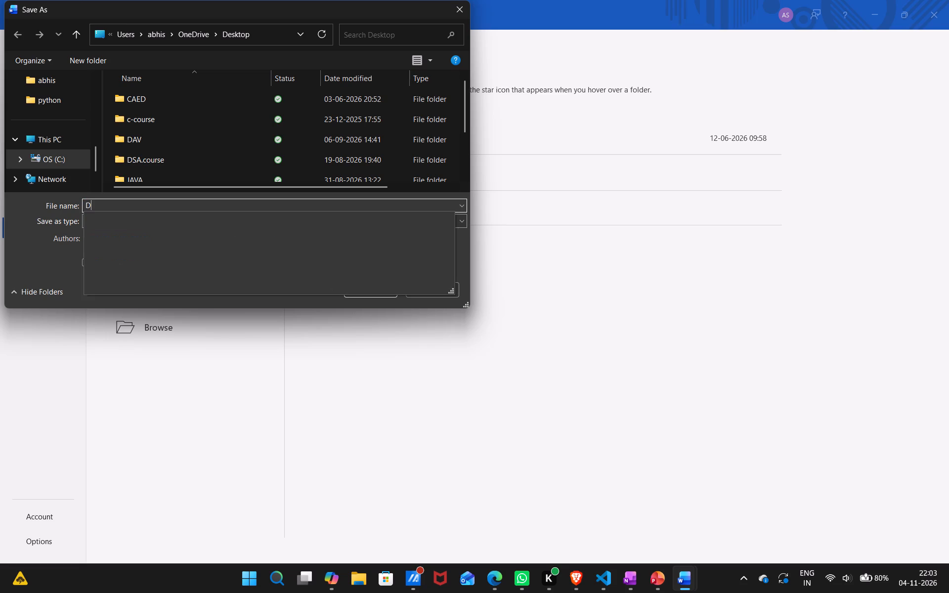
{"action": "key", "text": "d"}
{"action": "type", "text": "CO"}
{"action": "key", "text": "shift+underscore"}
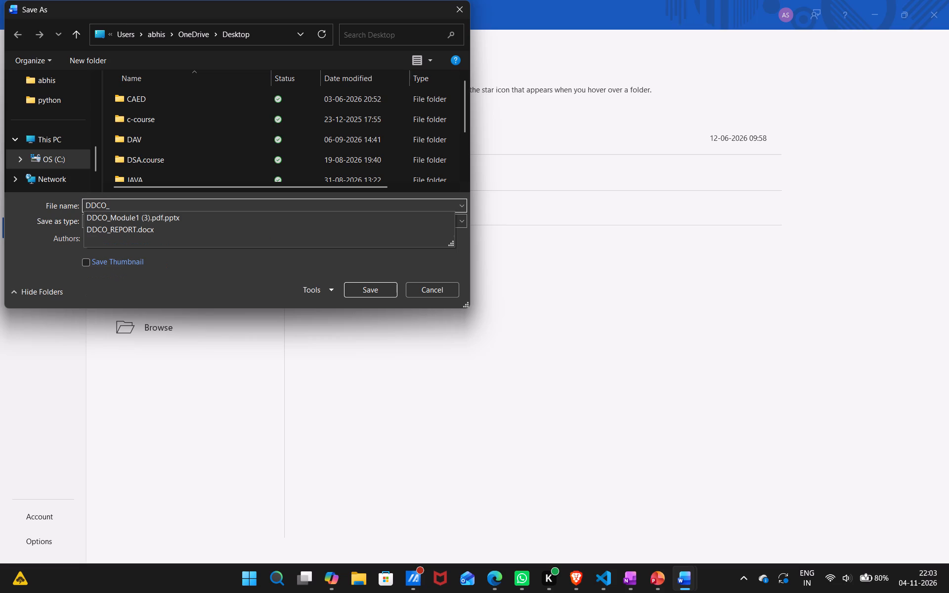
{"action": "type", "text": "eport"}
{"action": "key", "text": "Return"}
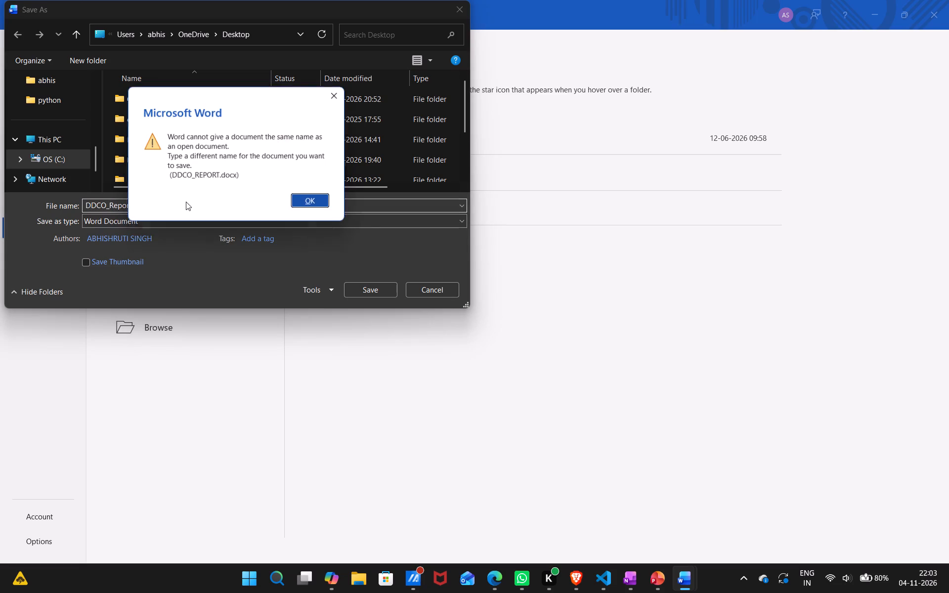
{"action": "left_click", "coordinate": [316, 204]}
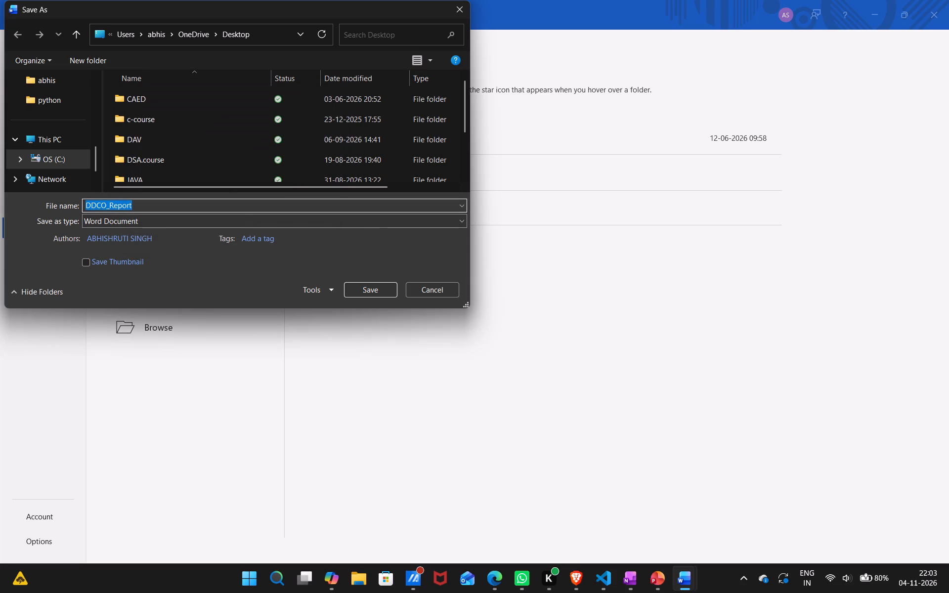
Extend the file name to DDCO_Report_WTM for saving the Word document in the Desktop folder.
{"action": "left_click", "coordinate": [159, 203]}
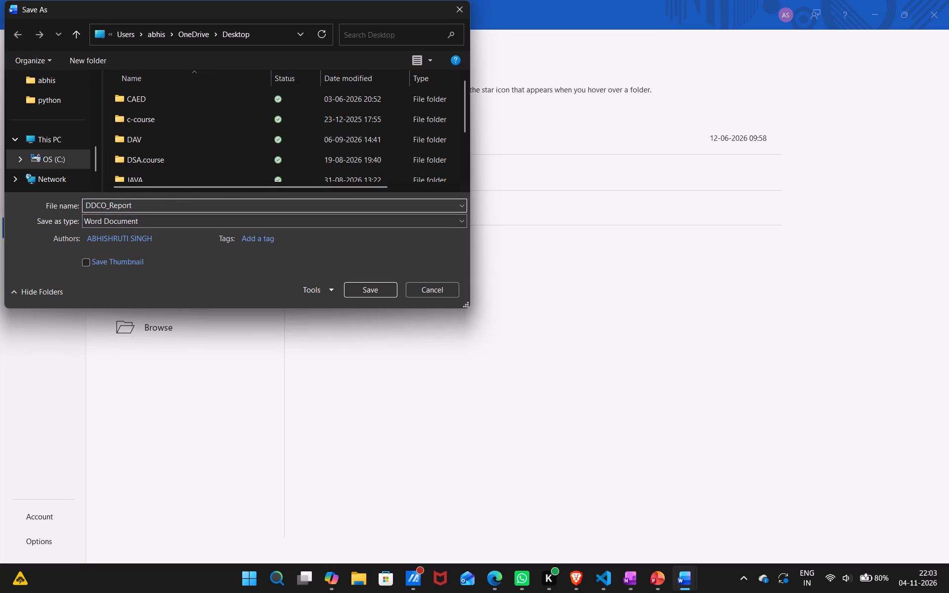
{"action": "key", "text": "shift+underscore"}
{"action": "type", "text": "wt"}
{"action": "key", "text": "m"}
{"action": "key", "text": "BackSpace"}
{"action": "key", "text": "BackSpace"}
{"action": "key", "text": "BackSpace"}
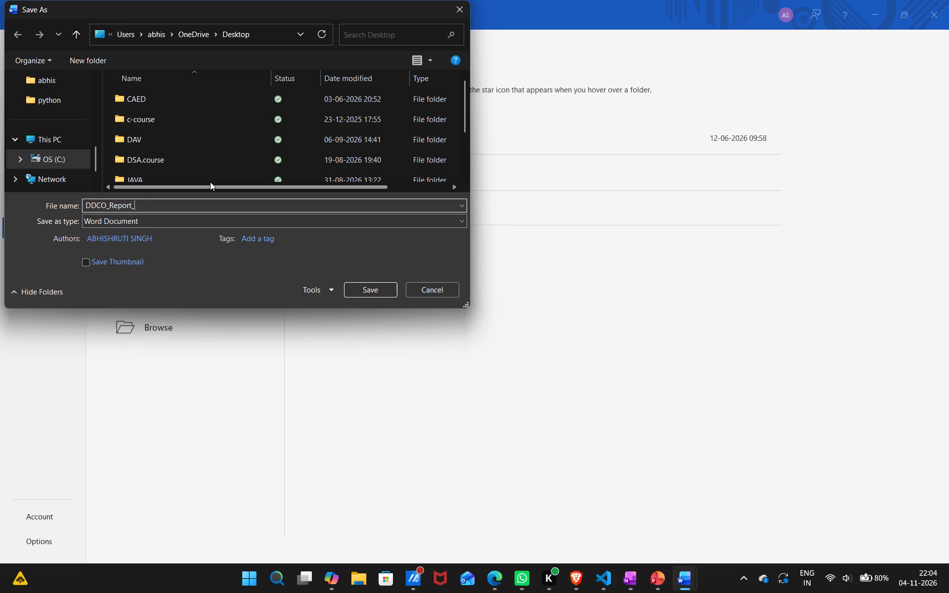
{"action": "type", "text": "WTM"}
Save the Word document as DDCO_Report_WTM in the Desktop folder, and minimize its window.
{"action": "left_click", "coordinate": [360, 297]}
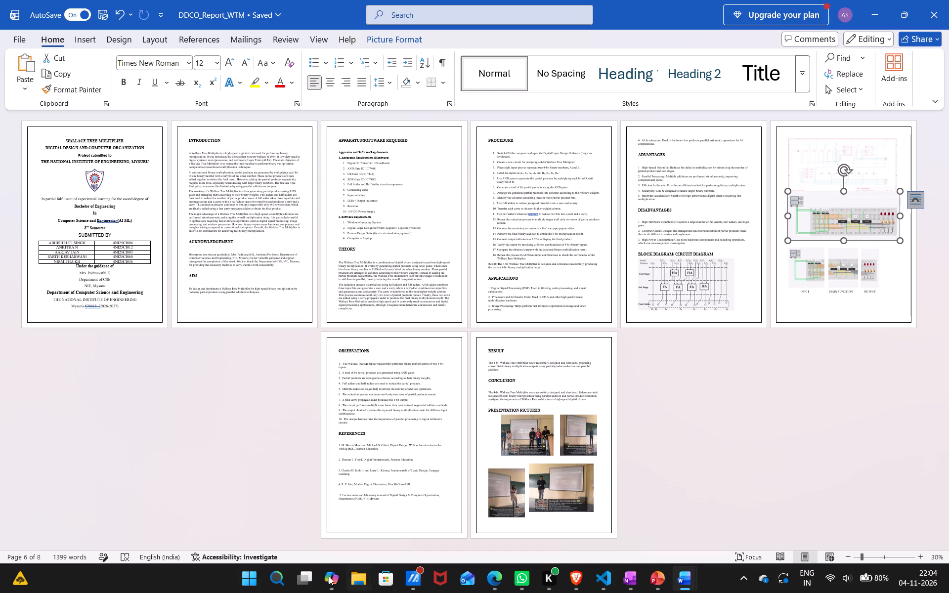